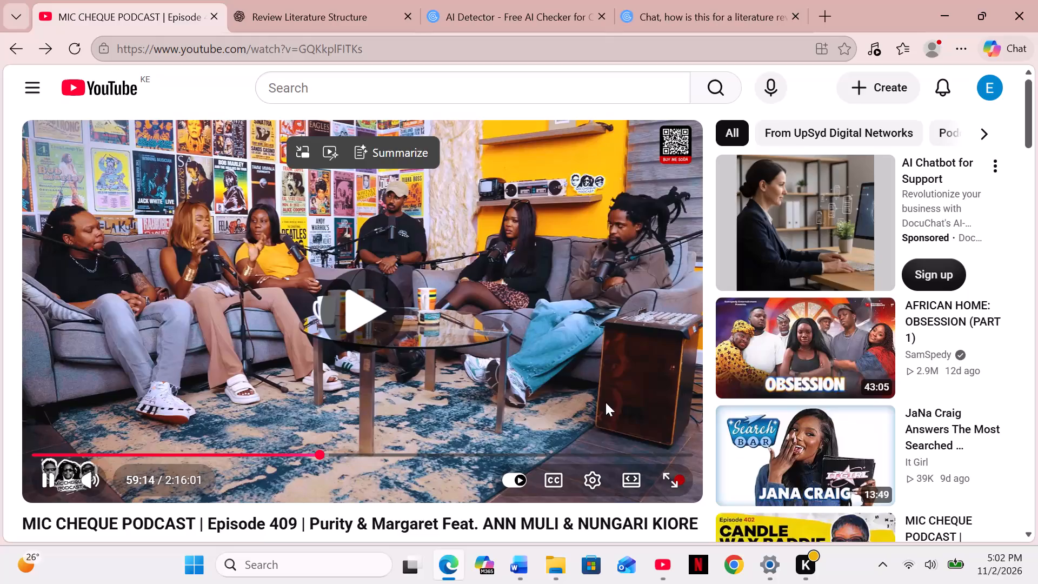
left_click(675, 476)
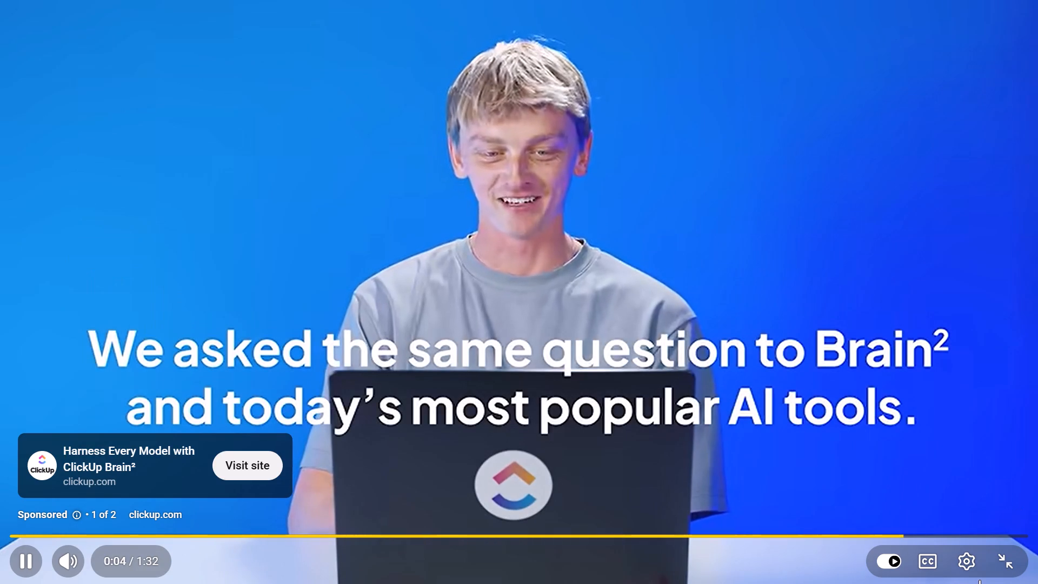
left_click(1003, 560)
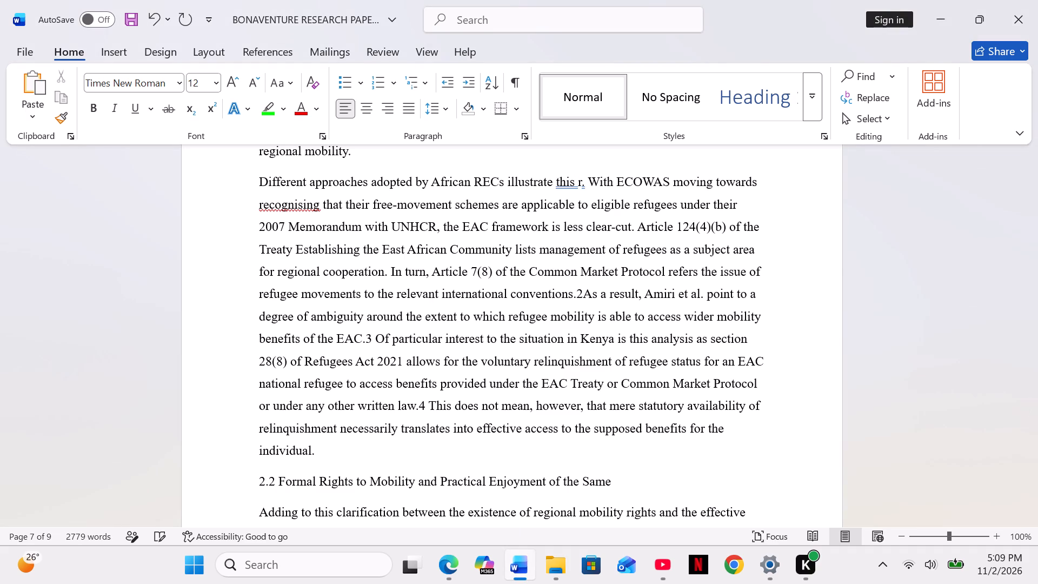
type("igidity")
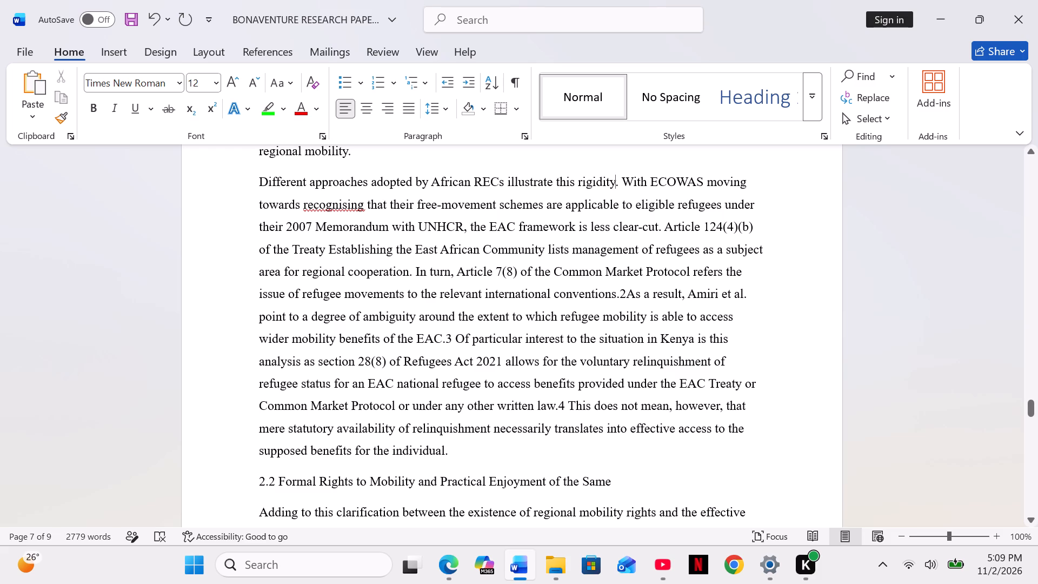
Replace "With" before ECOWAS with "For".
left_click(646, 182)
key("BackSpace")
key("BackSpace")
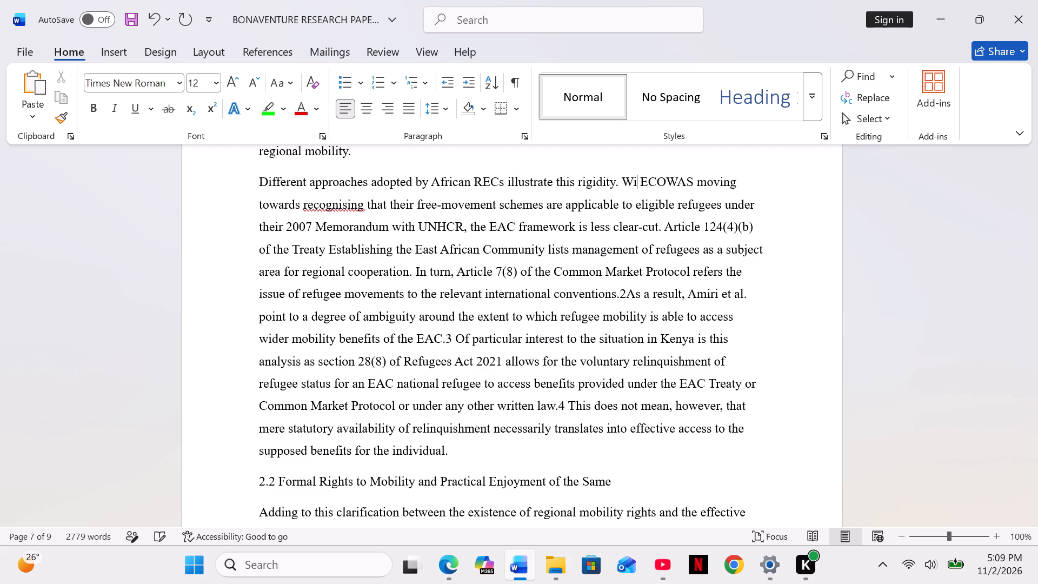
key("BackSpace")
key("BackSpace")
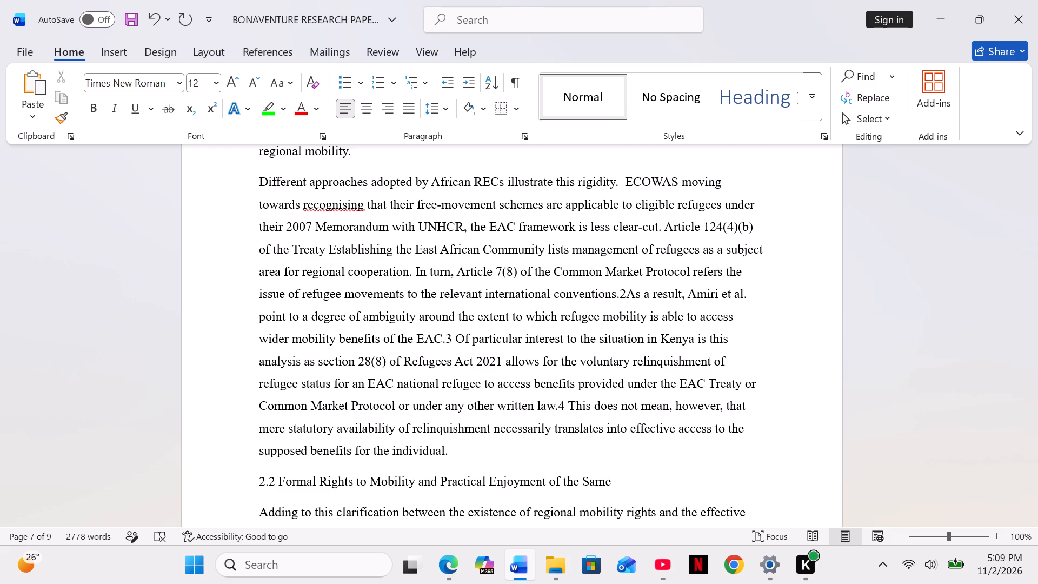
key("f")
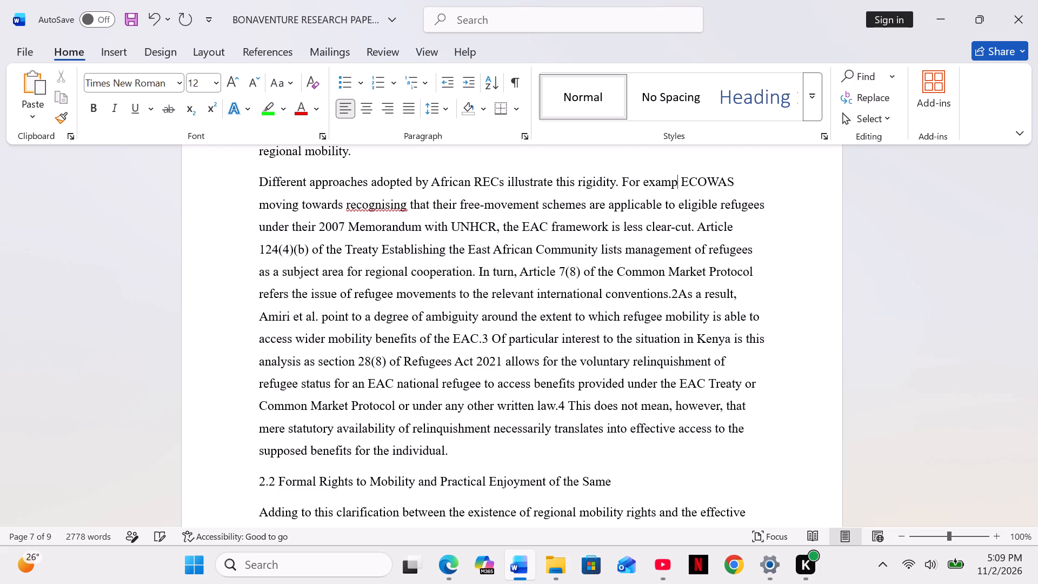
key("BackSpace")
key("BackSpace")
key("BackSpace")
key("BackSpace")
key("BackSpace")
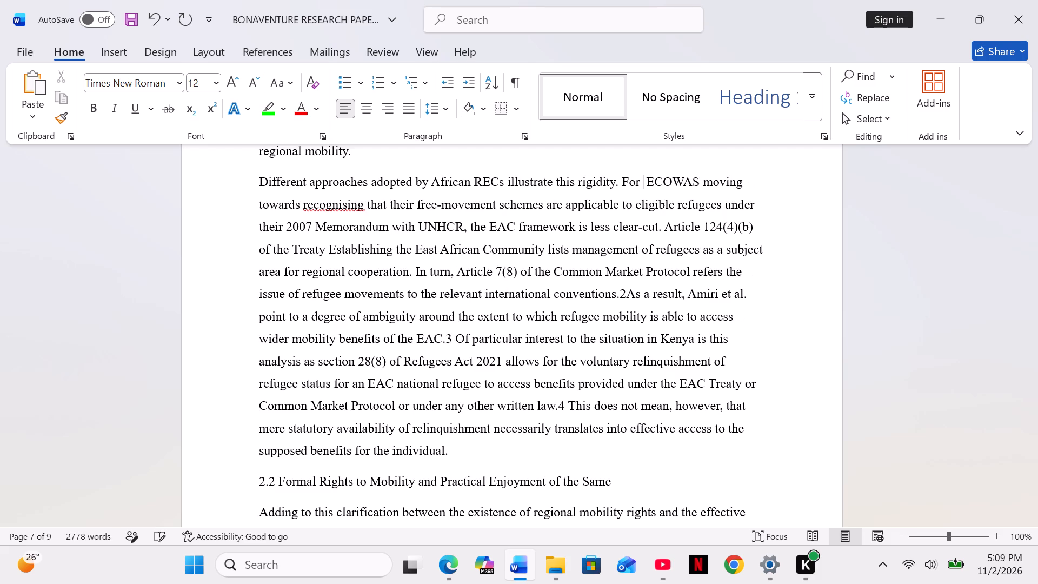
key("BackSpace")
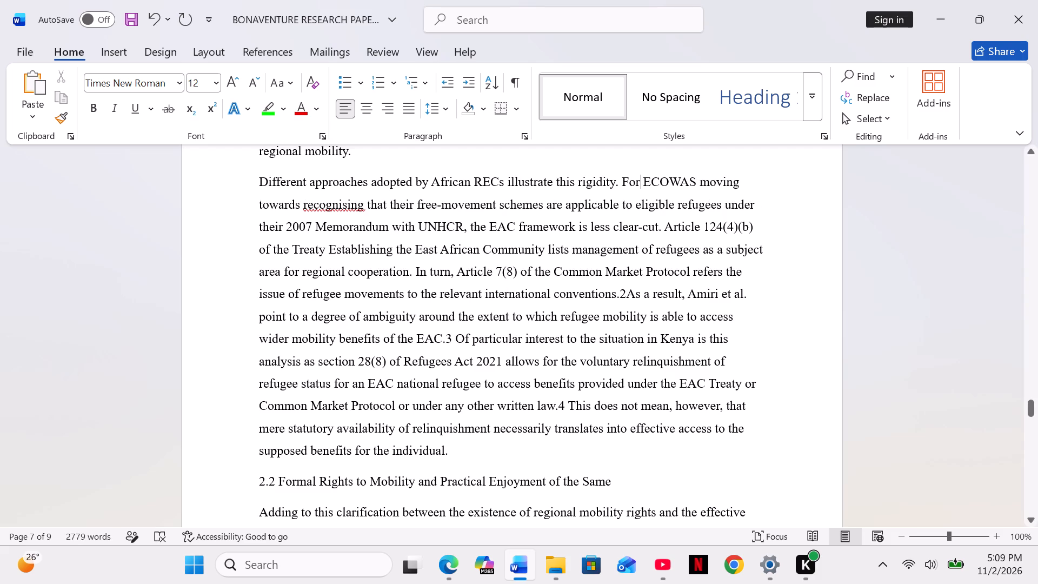
Insert a comma after "ECOWAS" and change "moving" to "moves".
left_click(698, 183)
key("BackSpace")
type(",")
key("space")
left_click_drag(744, 183, 728, 183)
left_click_drag(728, 183, 727, 182)
key("BackSpace")
type("es")
key("space")
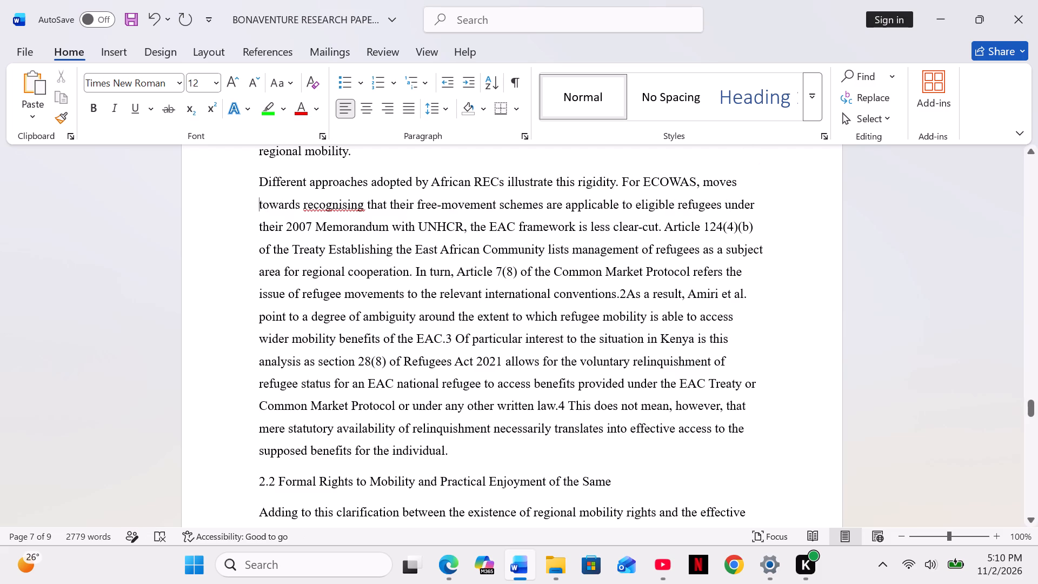
Replace "For" before ECOWAS with "With".
left_click(643, 178)
key("BackSpace")
key("BackSpace")
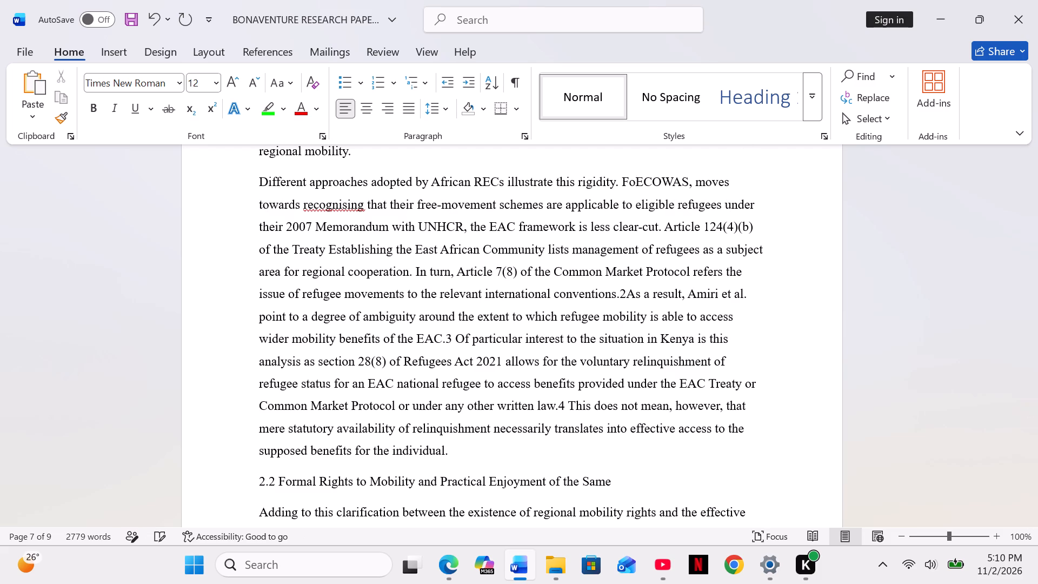
key("BackSpace")
key("BackSpace")
key("w")
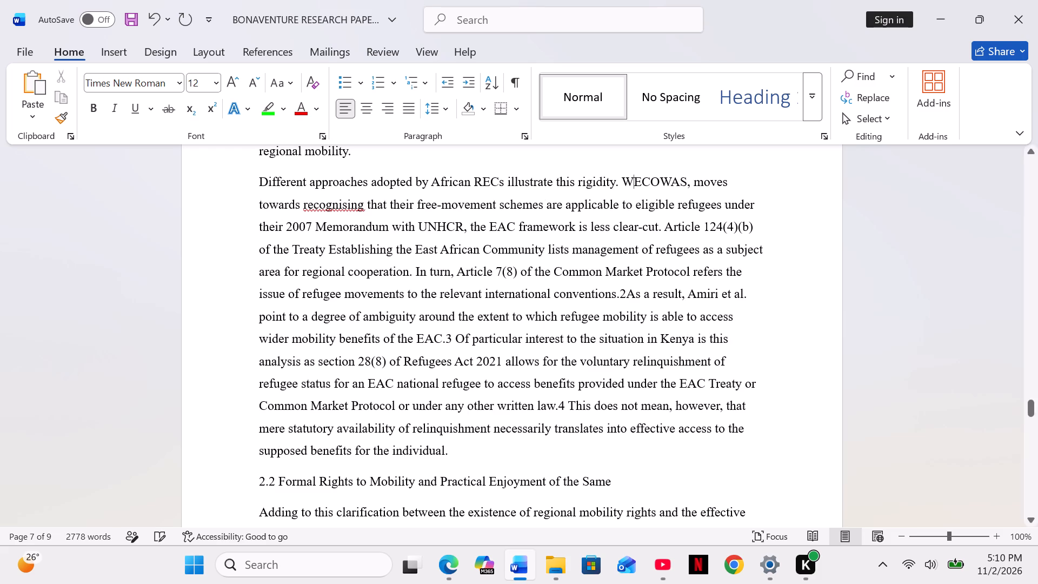
type("th")
key("space")
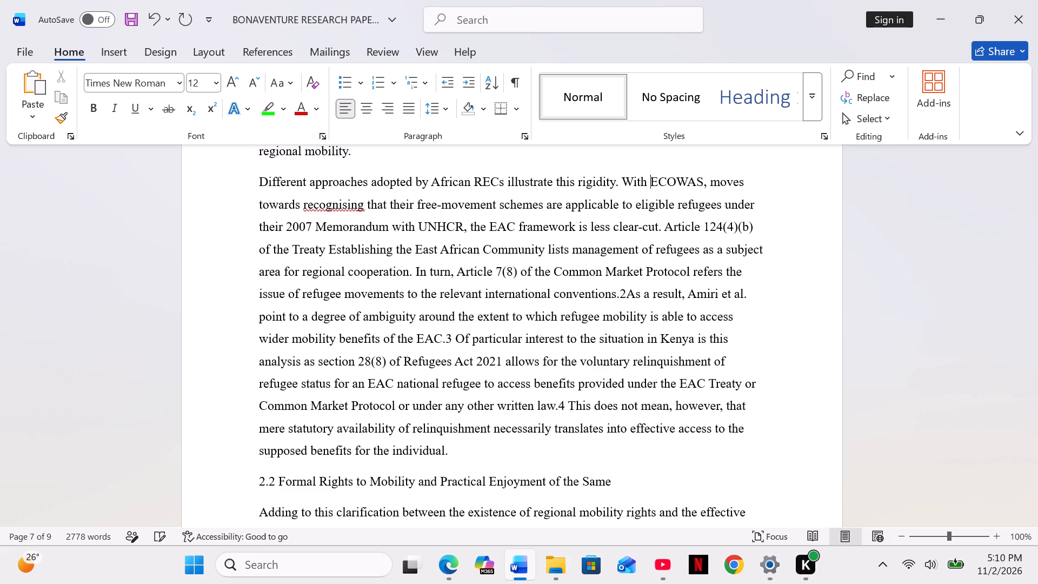
Insert "it" before "moves towards recognising".
left_click(709, 183)
type("it")
key("space")
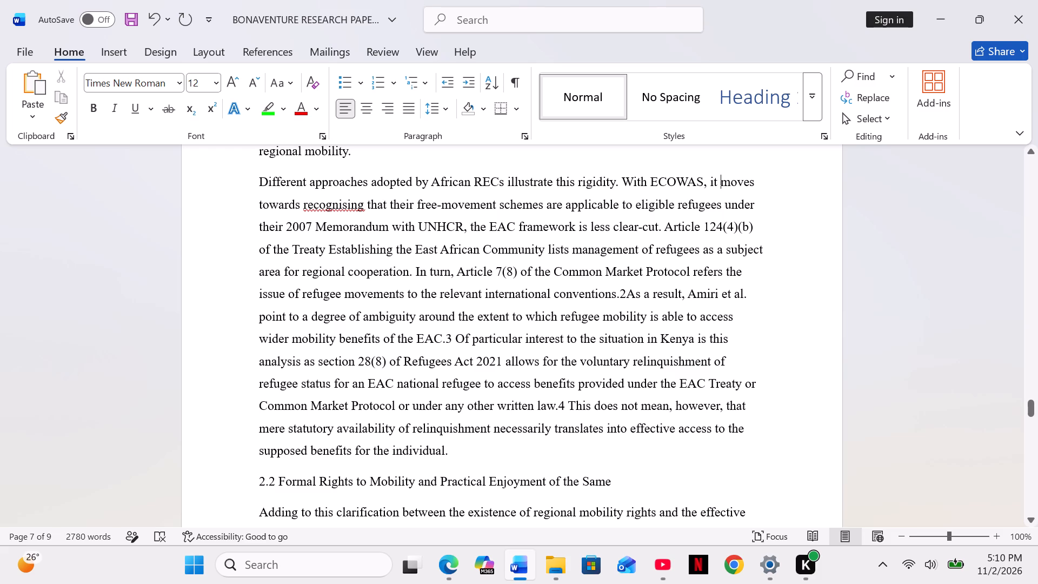
Replace the comma after "Memorandum with UNHCR" with a full stop and start the next sentence with a capitalised "The".
left_click(464, 230)
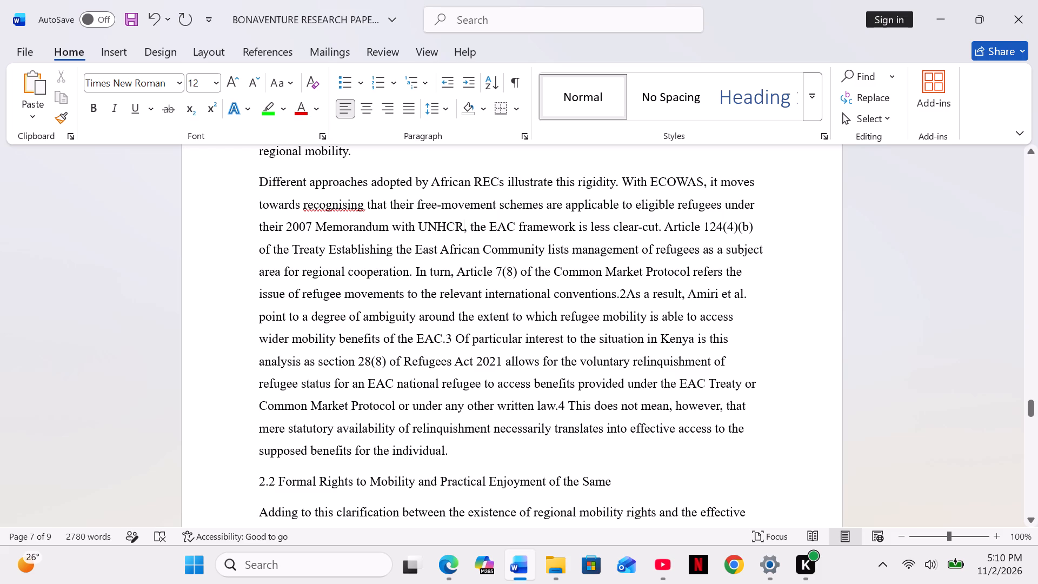
left_click(465, 230)
key("BackSpace")
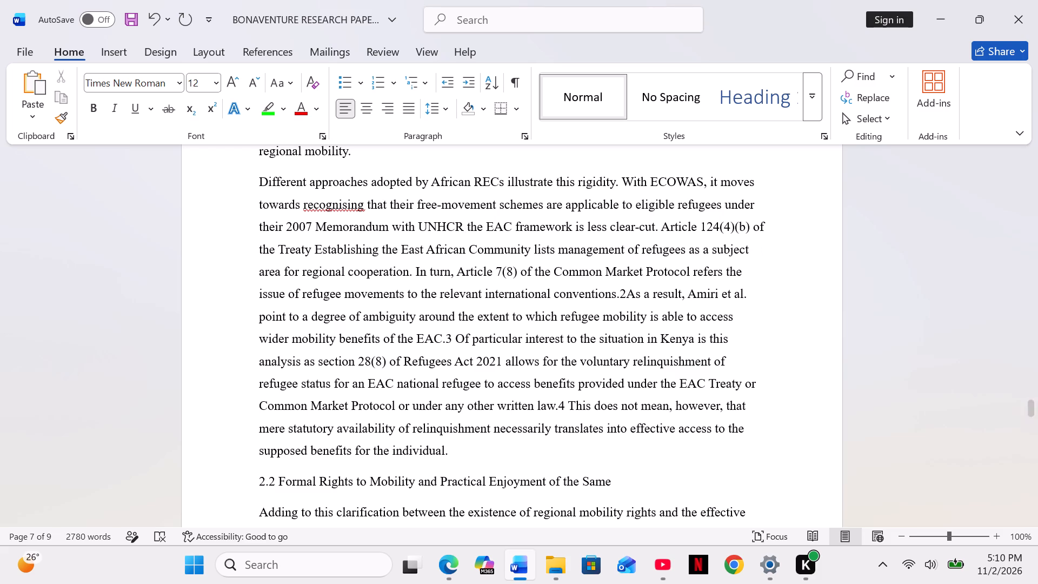
key("period")
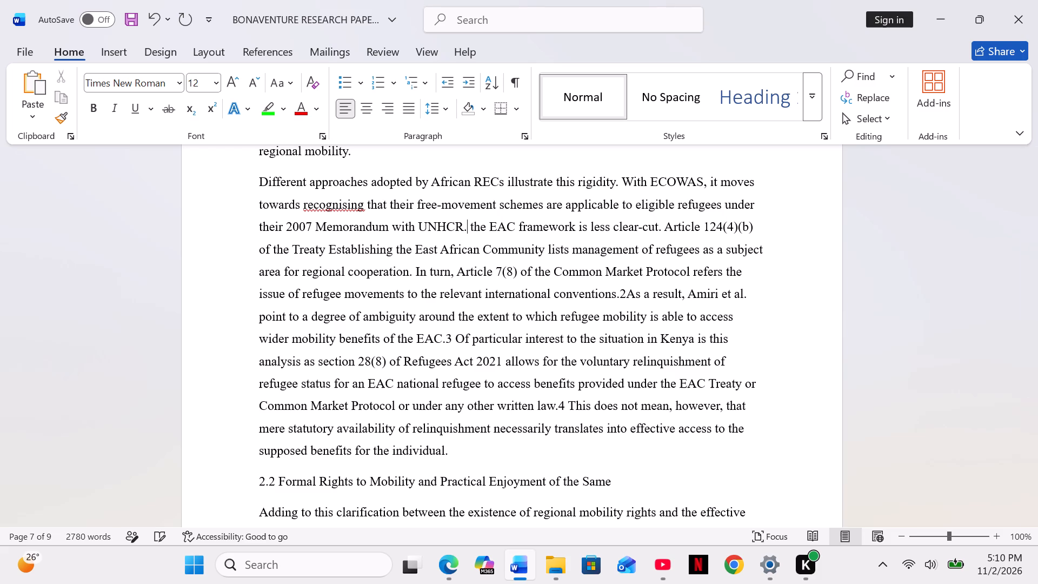
left_click(474, 225)
key("BackSpace")
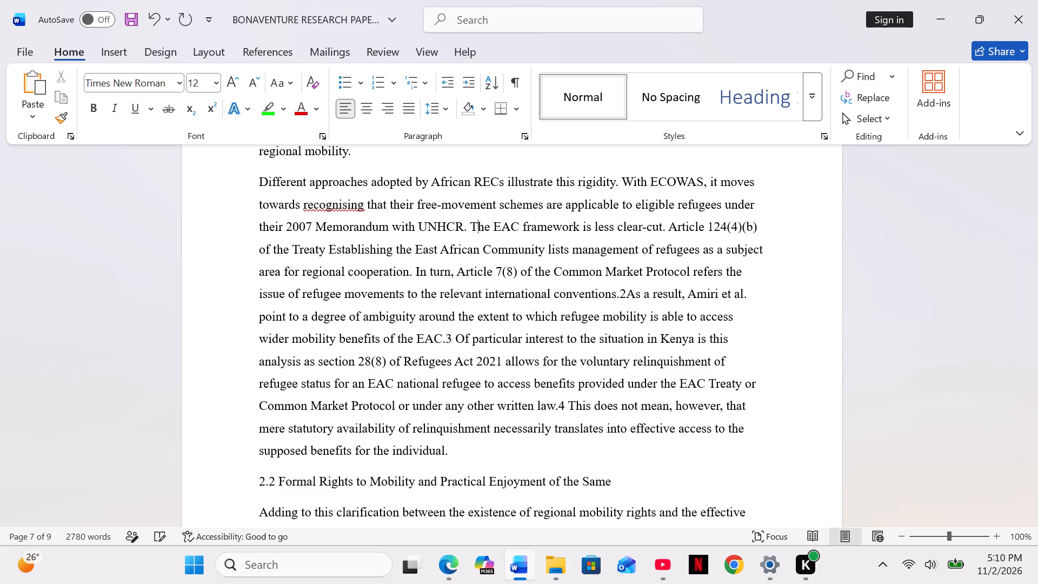
Insert ", on the other hand," after "The EAC framework" in the African RECs paragraph.
left_click(576, 233)
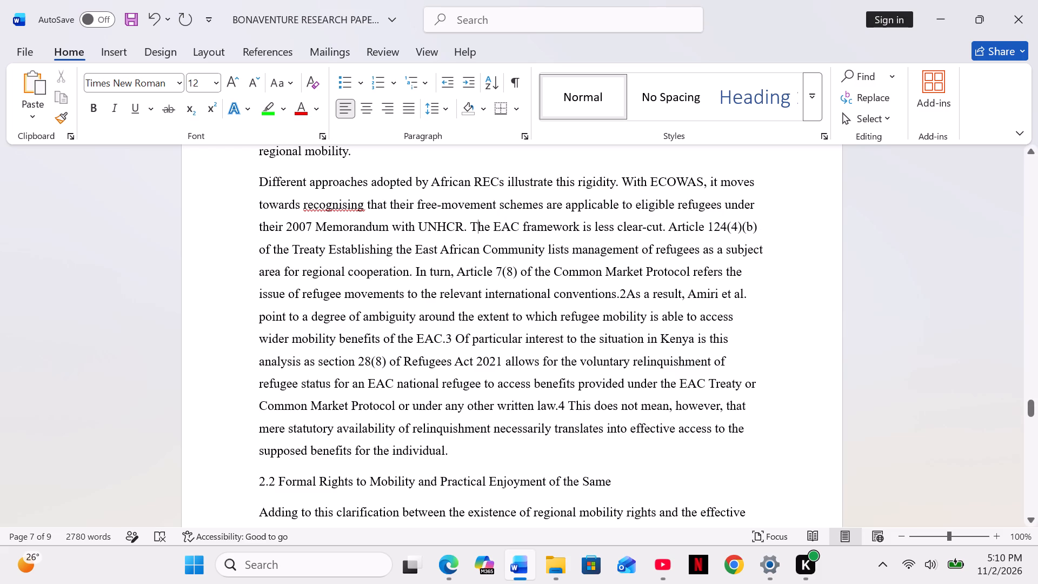
left_click(581, 227)
key("BackSpace")
type(", on")
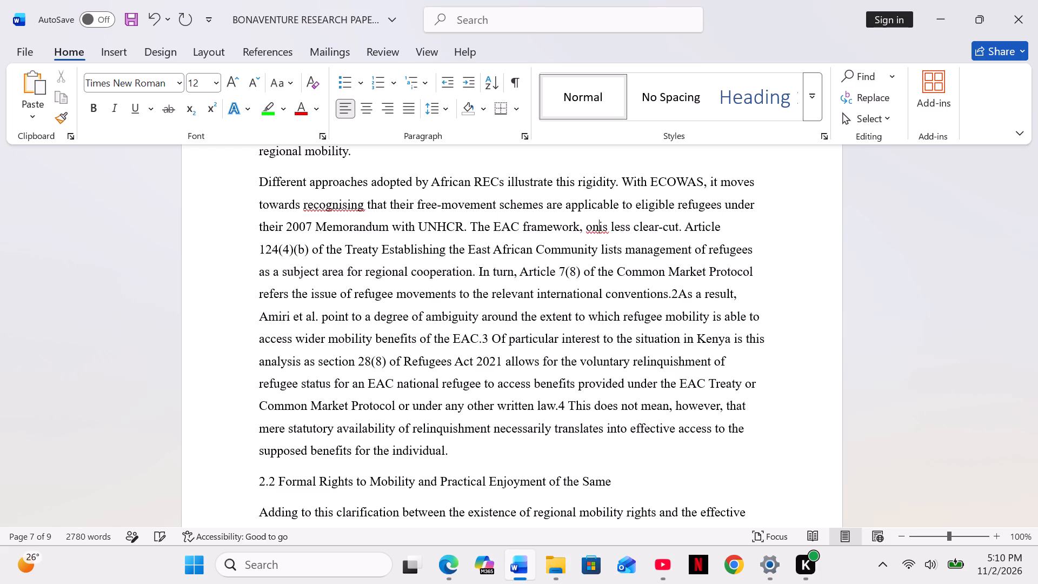
key("space")
type("the other hand,")
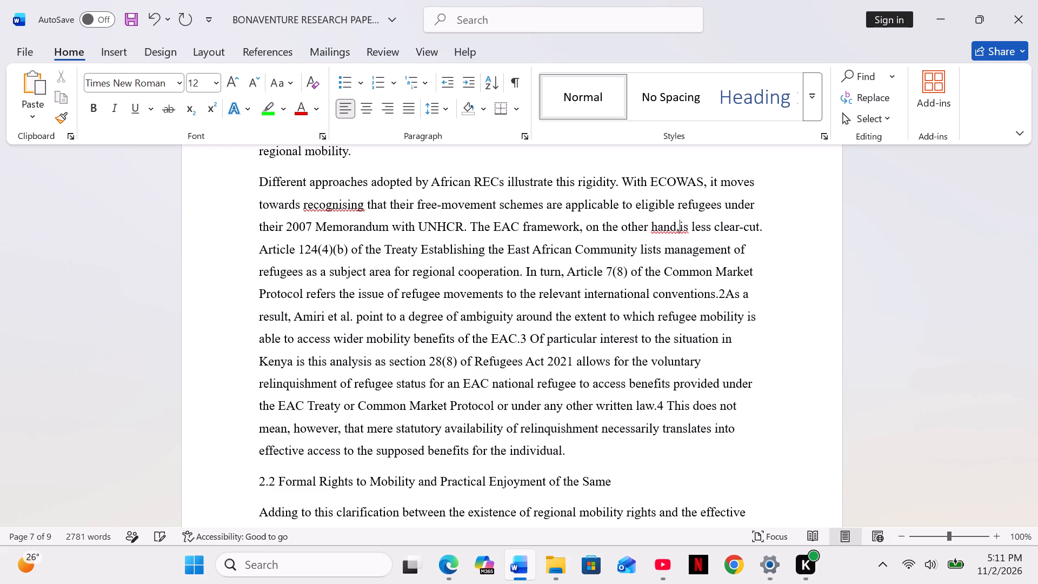
key("space")
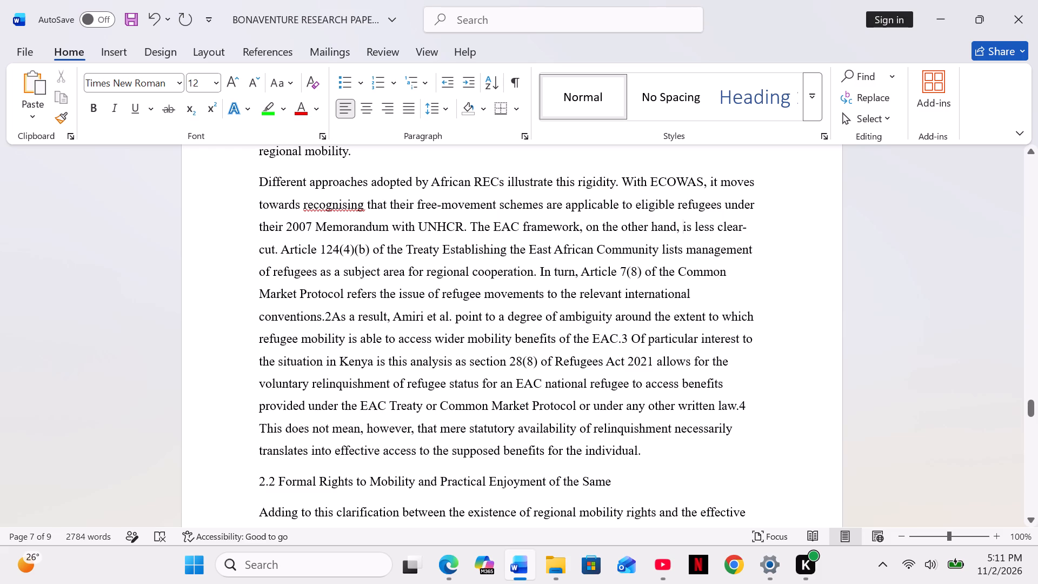
scroll(598, 270, "down", 1)
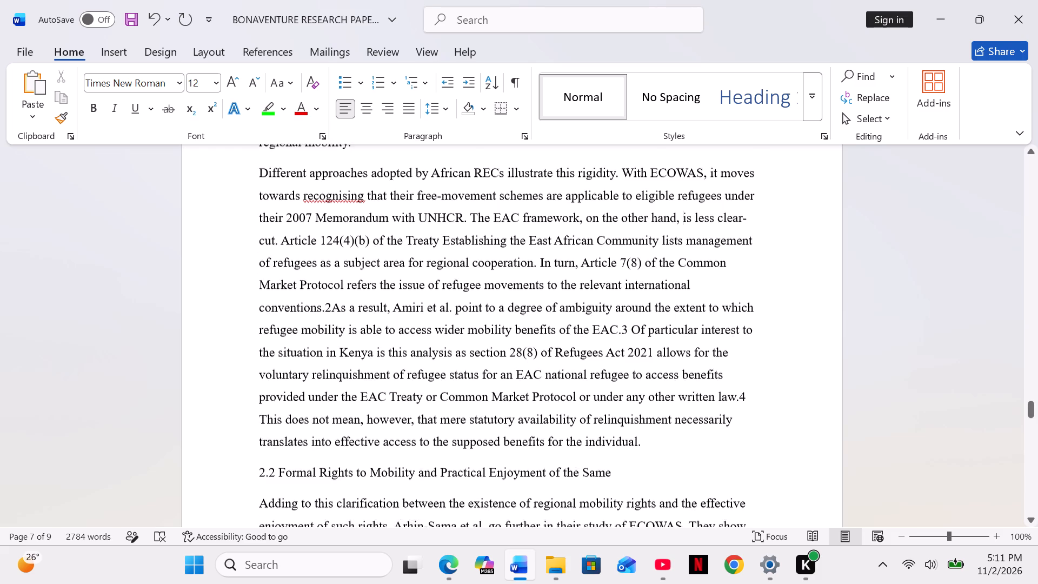
scroll(598, 270, "down", 1)
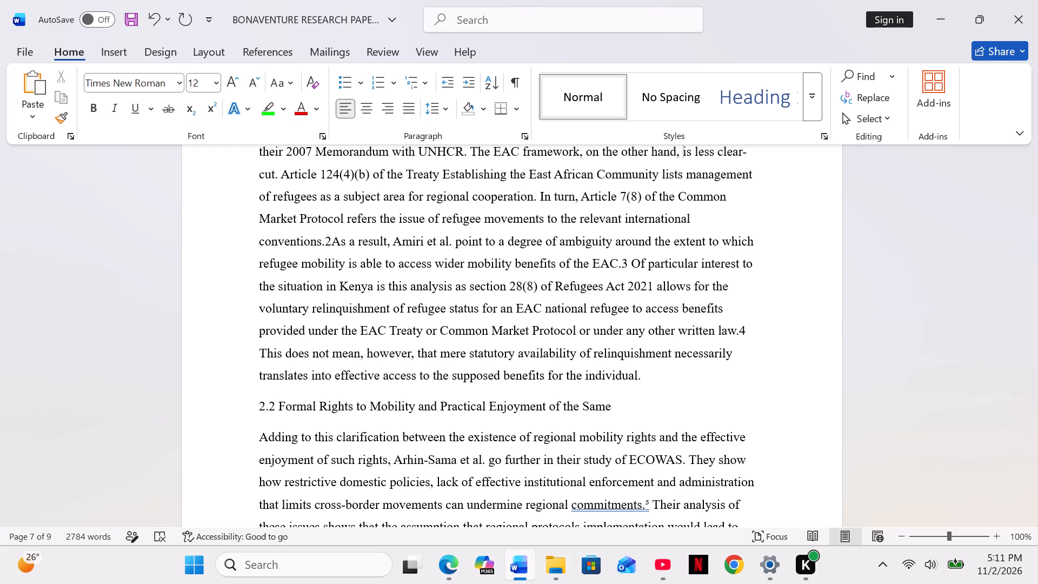
left_click(454, 558)
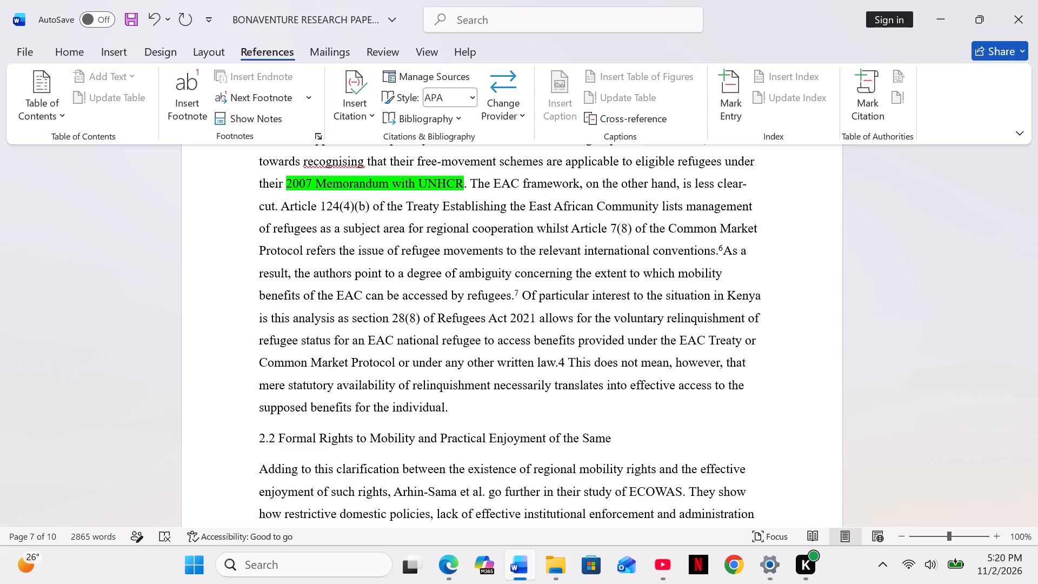
scroll(561, 279, "up", 2)
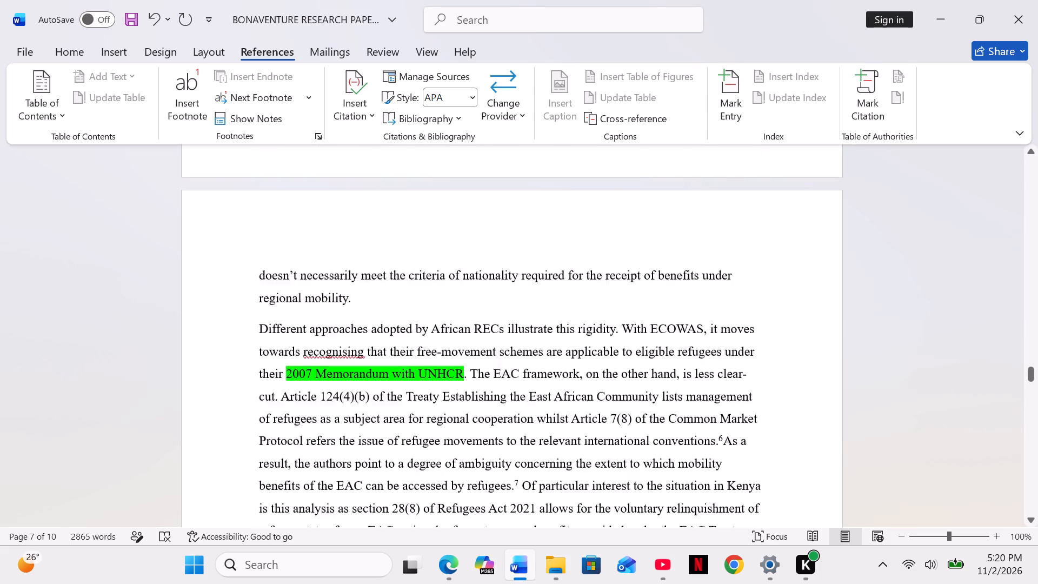
scroll(561, 279, "up", 5)
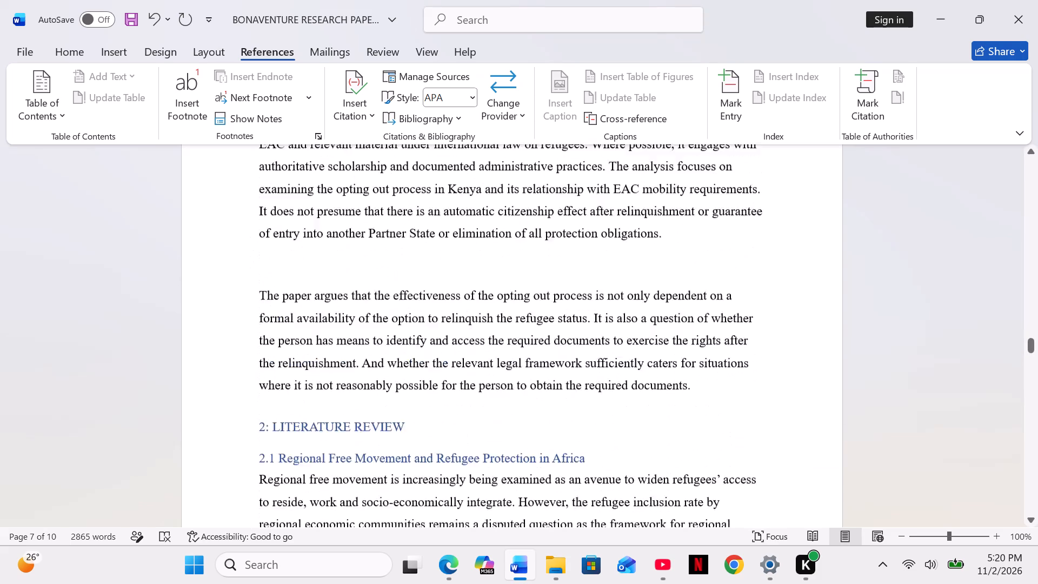
scroll(561, 279, "up", 4)
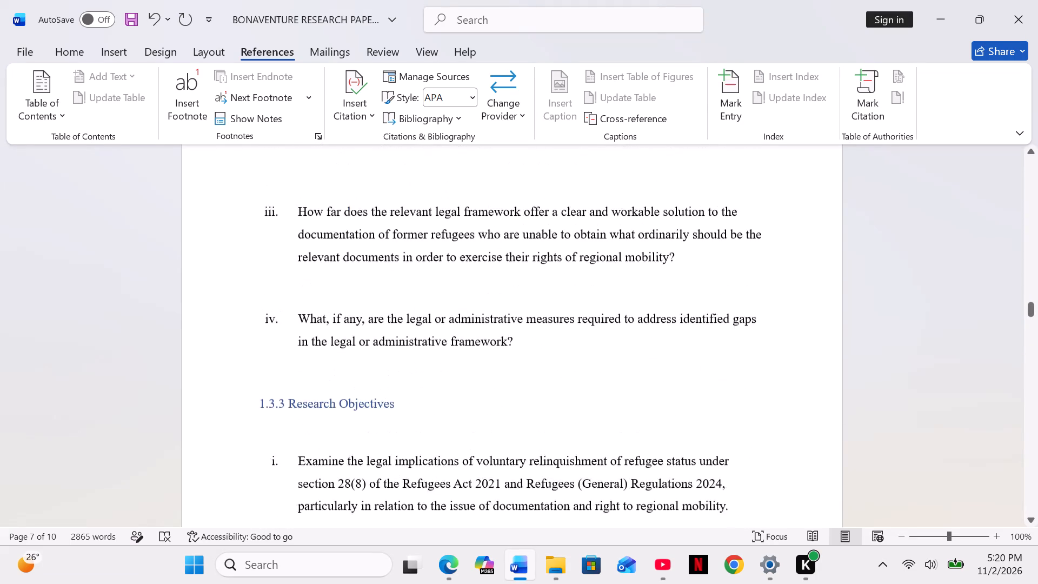
scroll(561, 279, "up", 3)
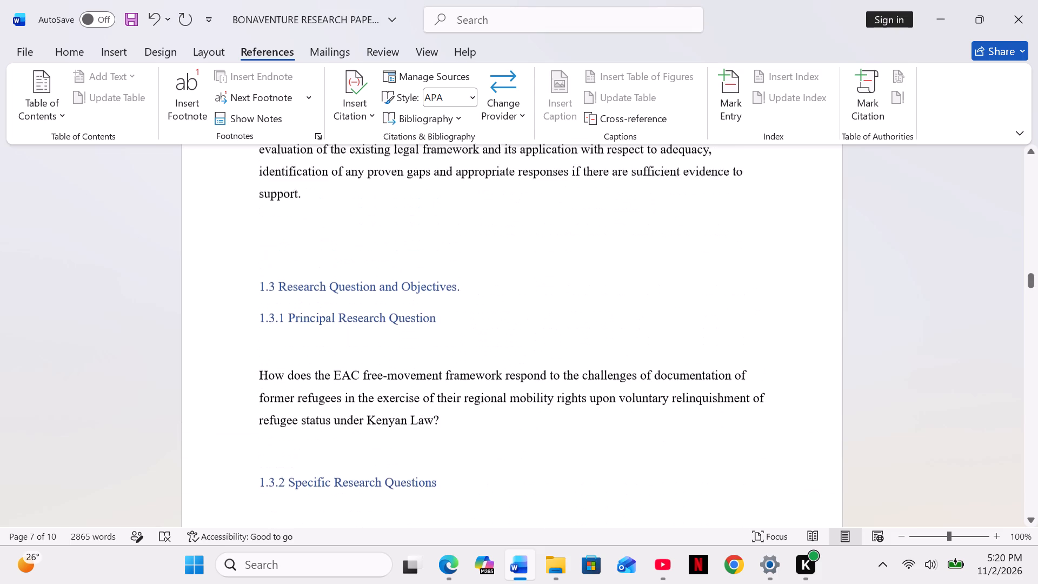
scroll(561, 279, "up", 2)
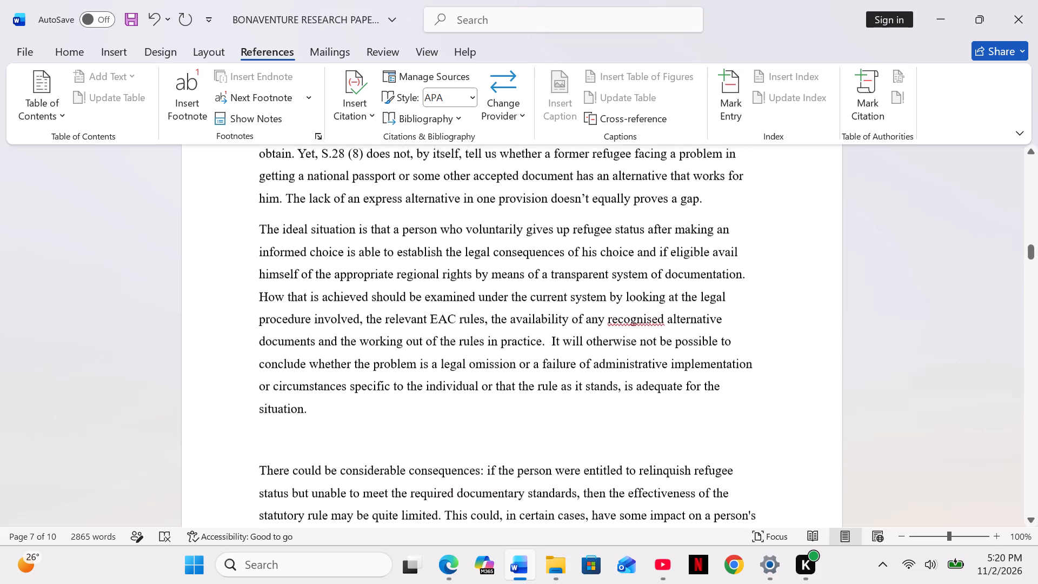
scroll(561, 278, "up", 3)
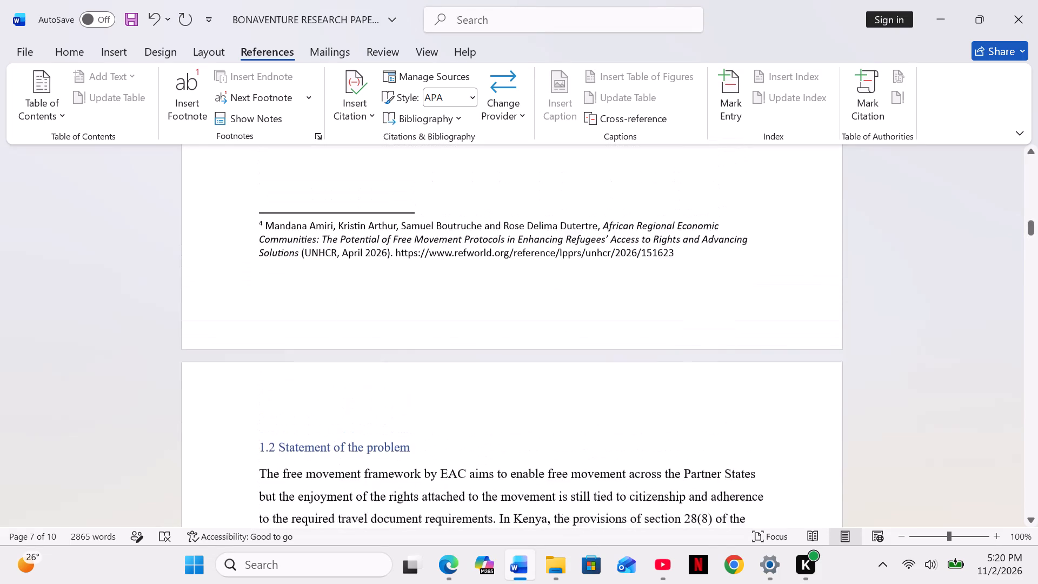
scroll(561, 278, "up", 2)
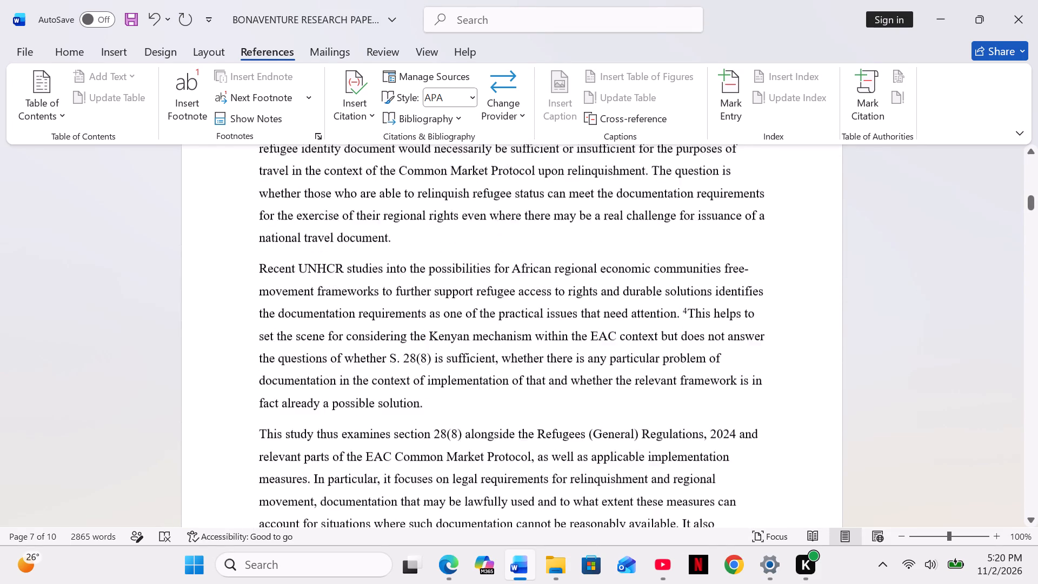
scroll(561, 278, "up", 2)
scroll(561, 278, "down", 3)
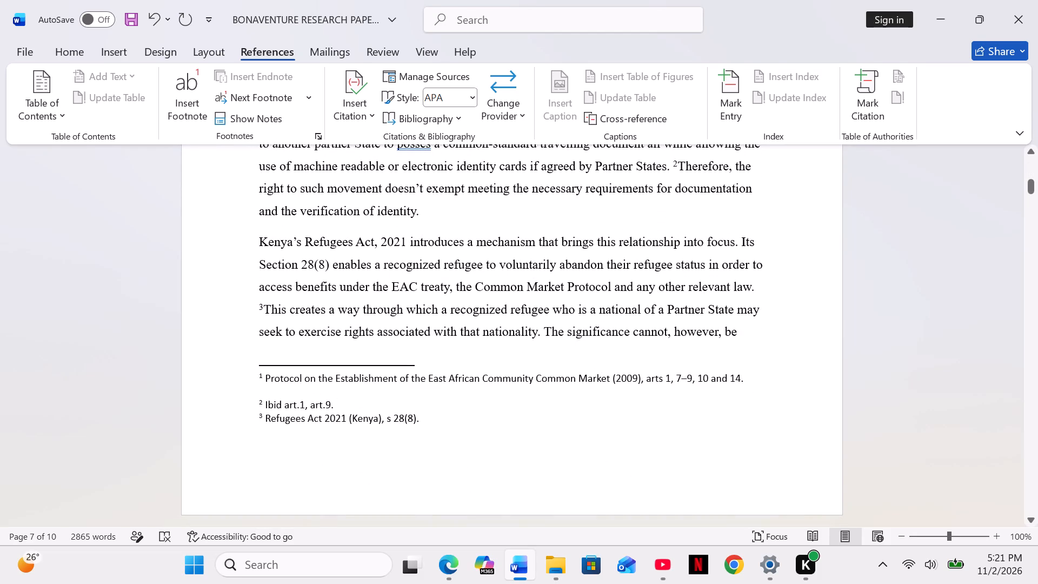
left_click_drag(264, 416, 438, 430)
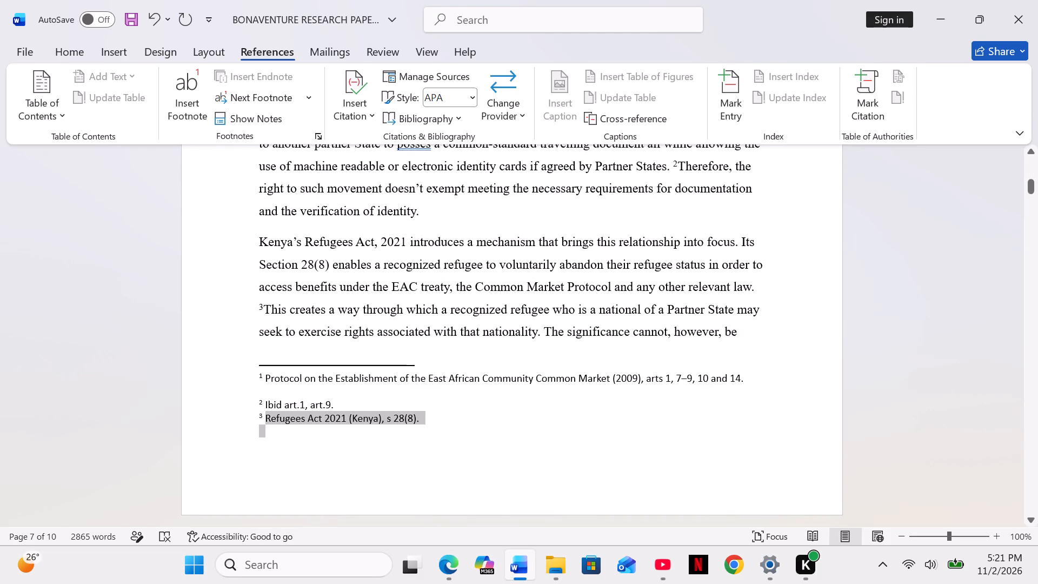
left_click_drag(438, 430, 425, 411)
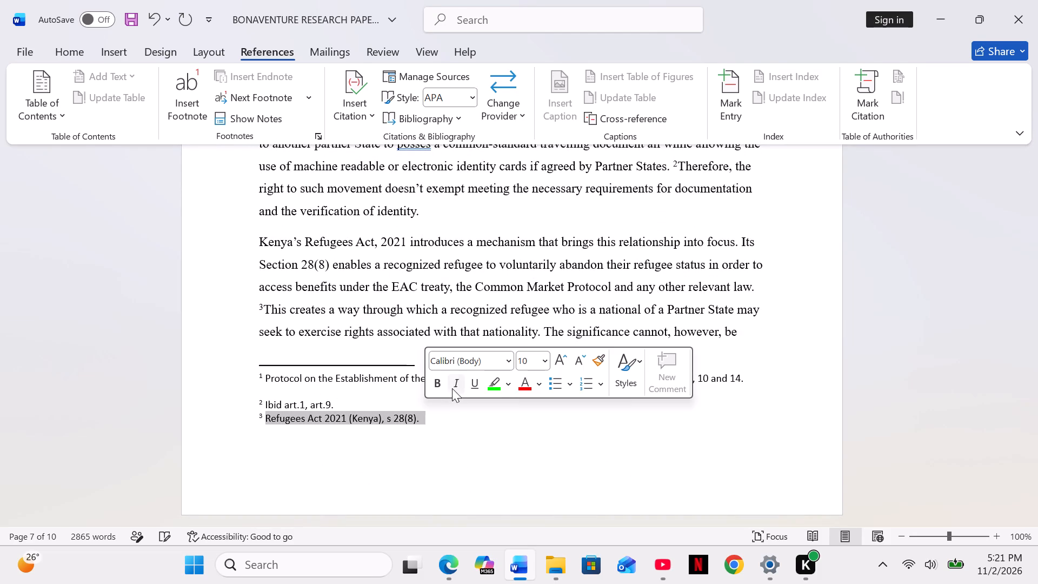
key("ctrl+c")
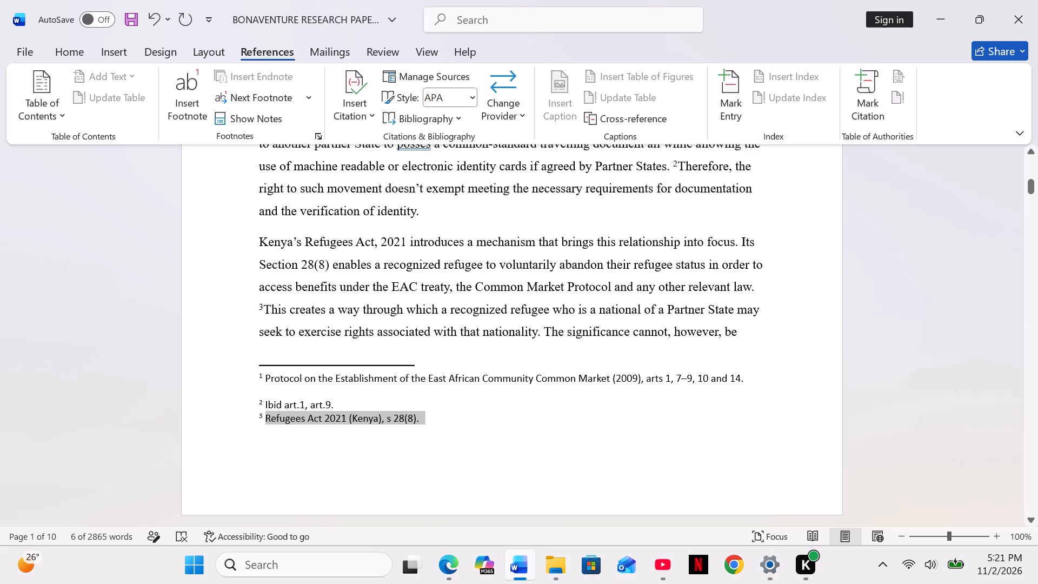
Replace plain citation 4 after "any other written law." in the African RECs paragraph with a footnote containing the copied "Refugees Act 2021 (Kenya), s 28(8).".
scroll(412, 444, "down", 3)
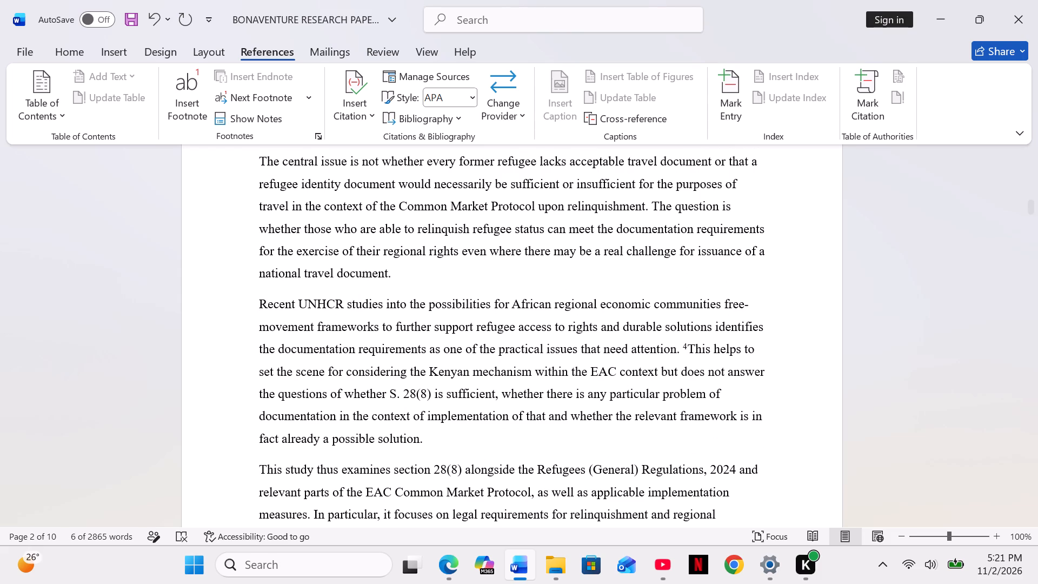
scroll(412, 444, "down", 1)
scroll(412, 444, "up", 2)
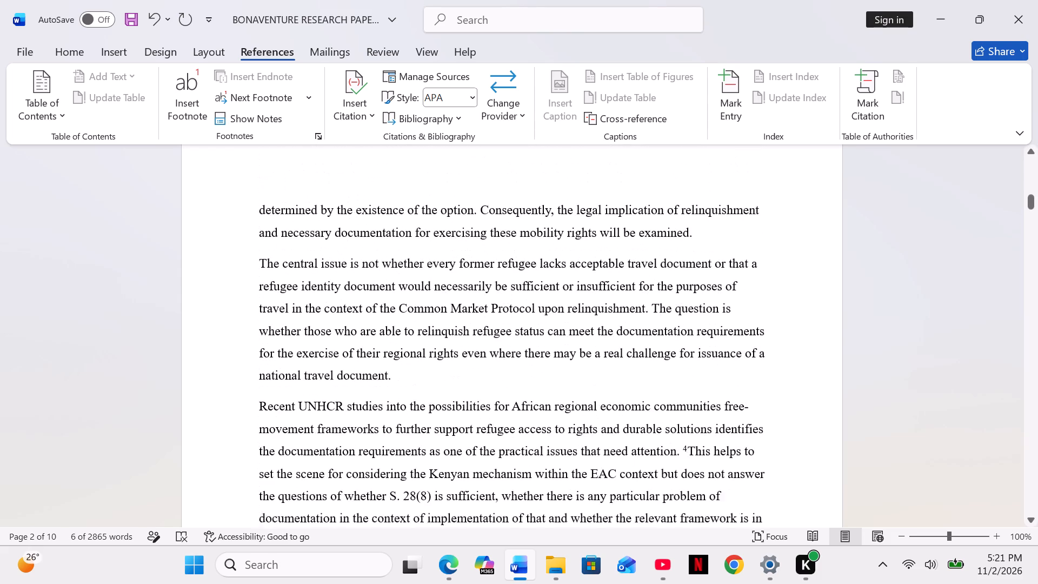
scroll(412, 444, "down", 1)
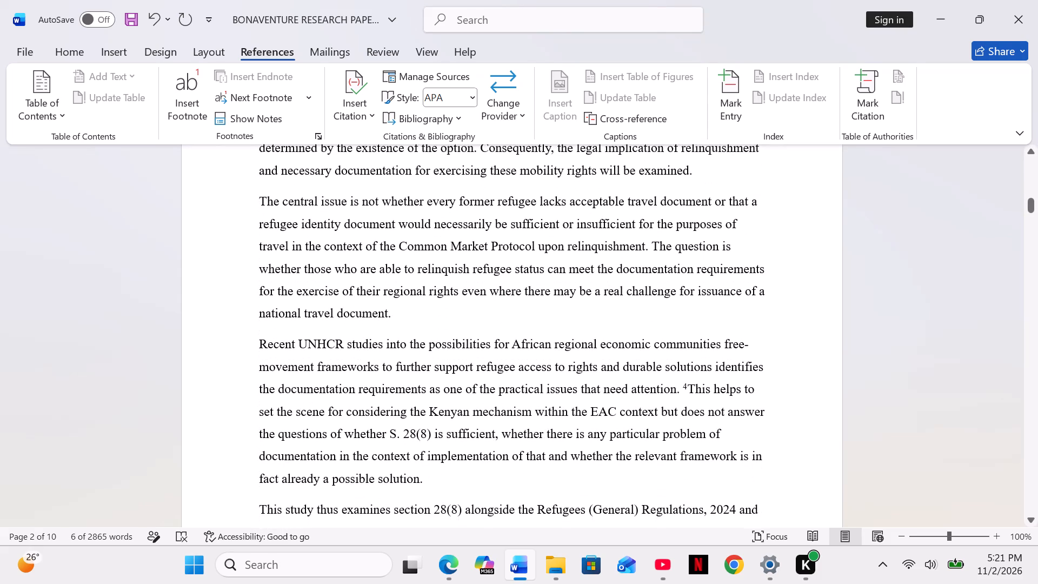
scroll(412, 444, "down", 2)
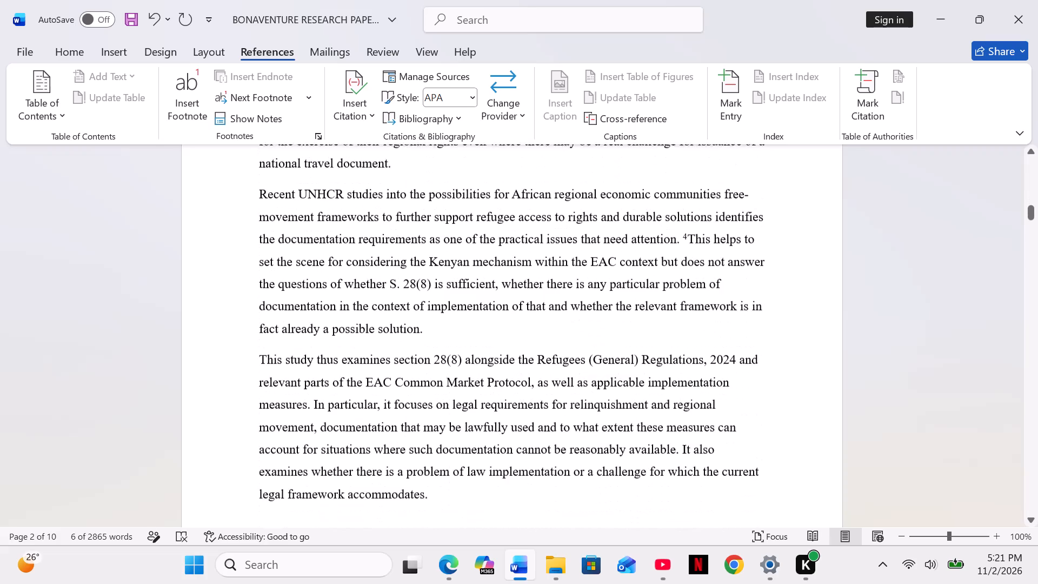
scroll(412, 444, "down", 3)
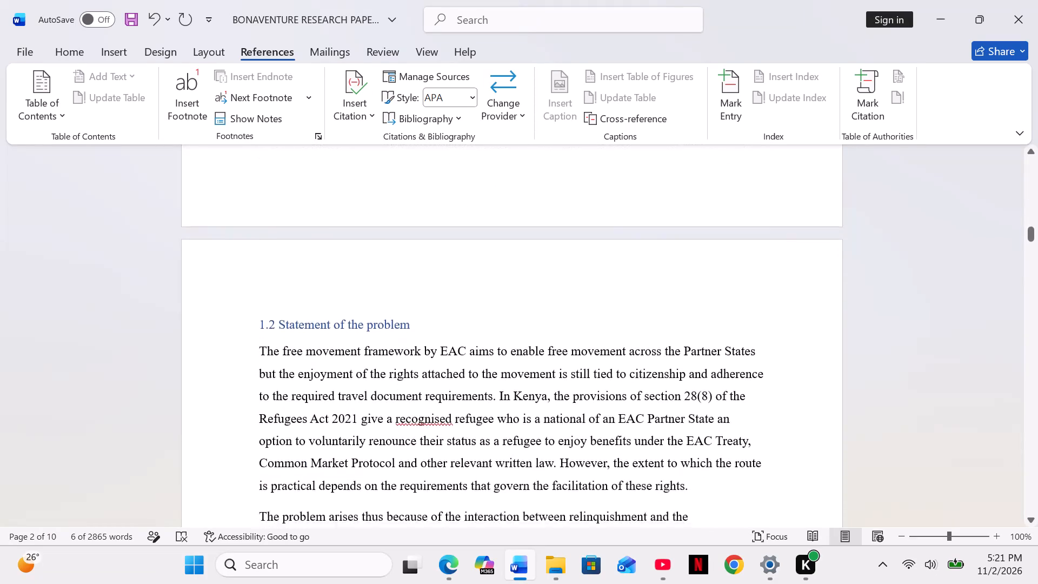
scroll(412, 444, "down", 8)
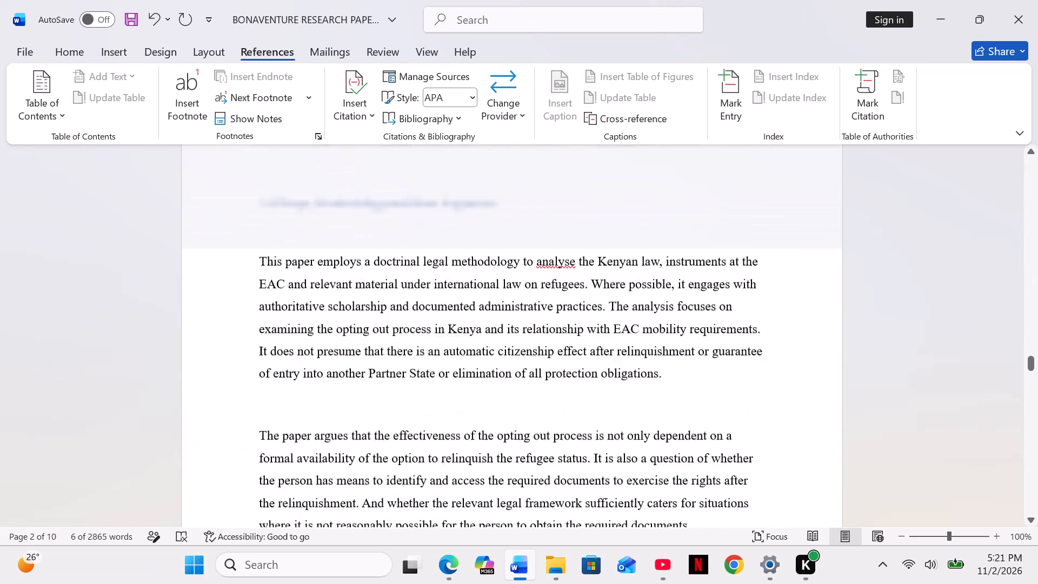
scroll(412, 443, "down", 3)
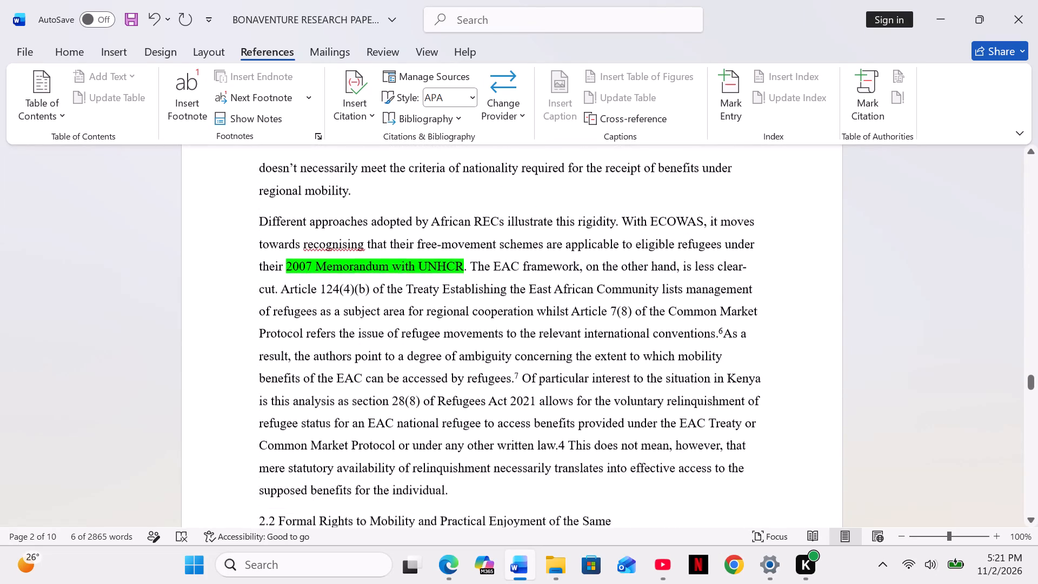
scroll(412, 443, "down", 3)
scroll(412, 443, "up", 1)
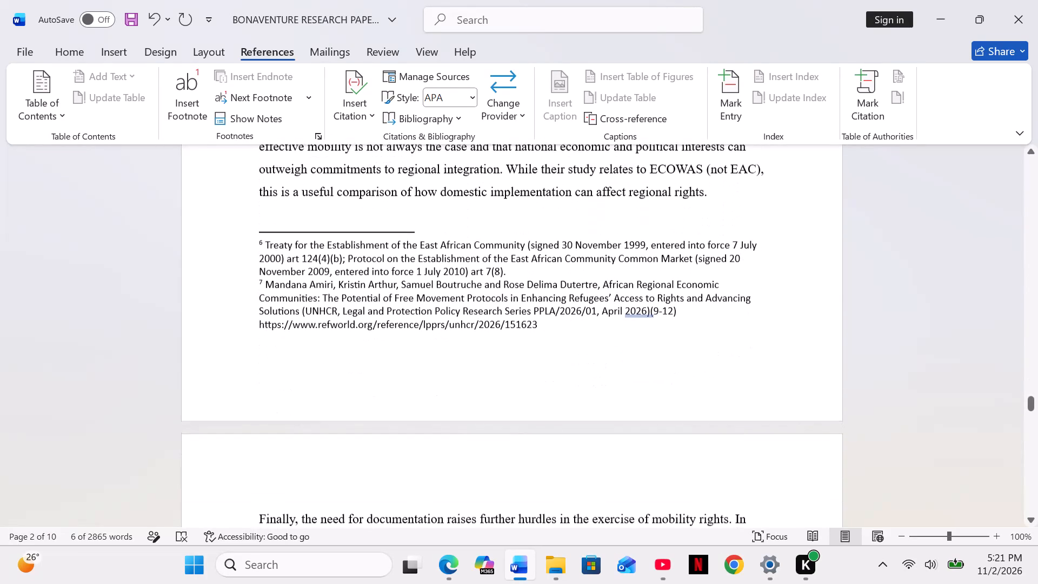
scroll(412, 443, "up", 2)
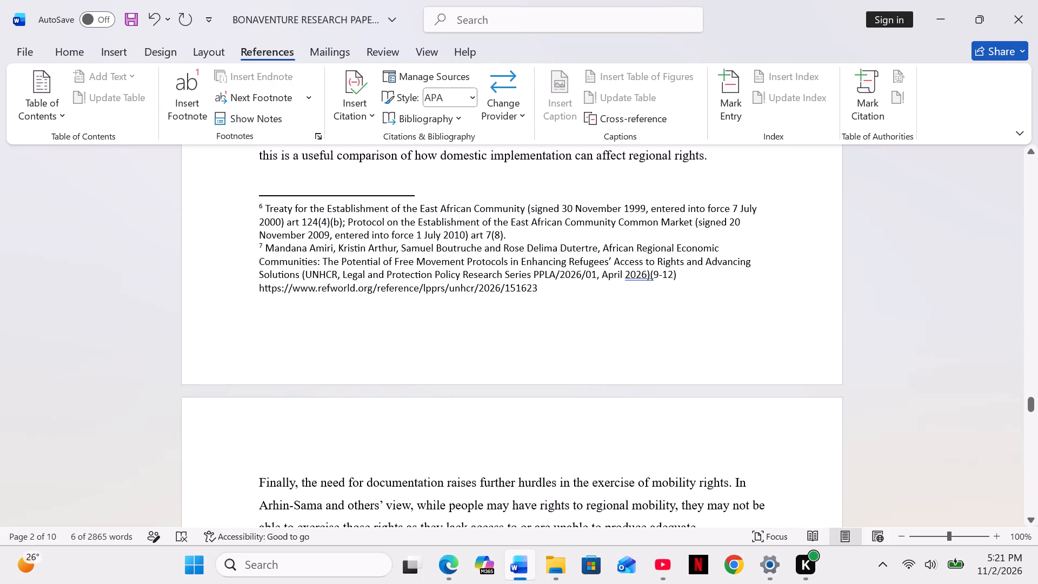
scroll(412, 443, "up", 5)
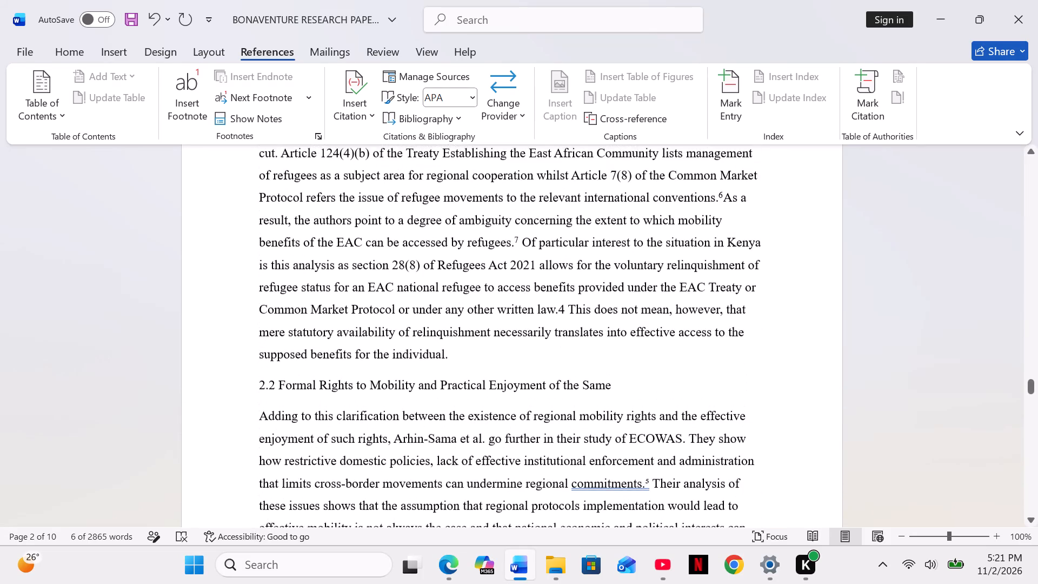
scroll(413, 453, "up", 2)
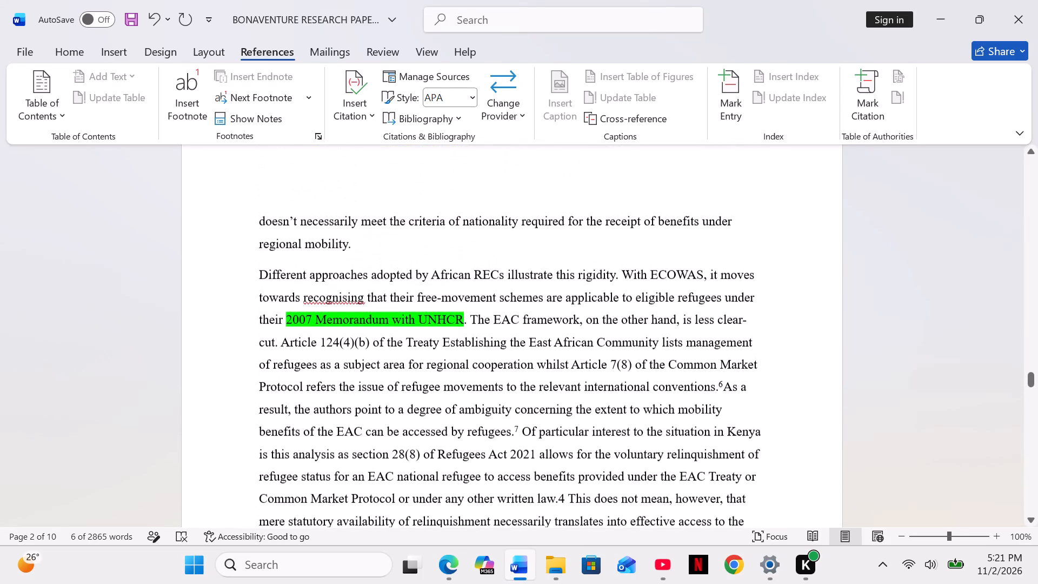
scroll(553, 444, "down", 1)
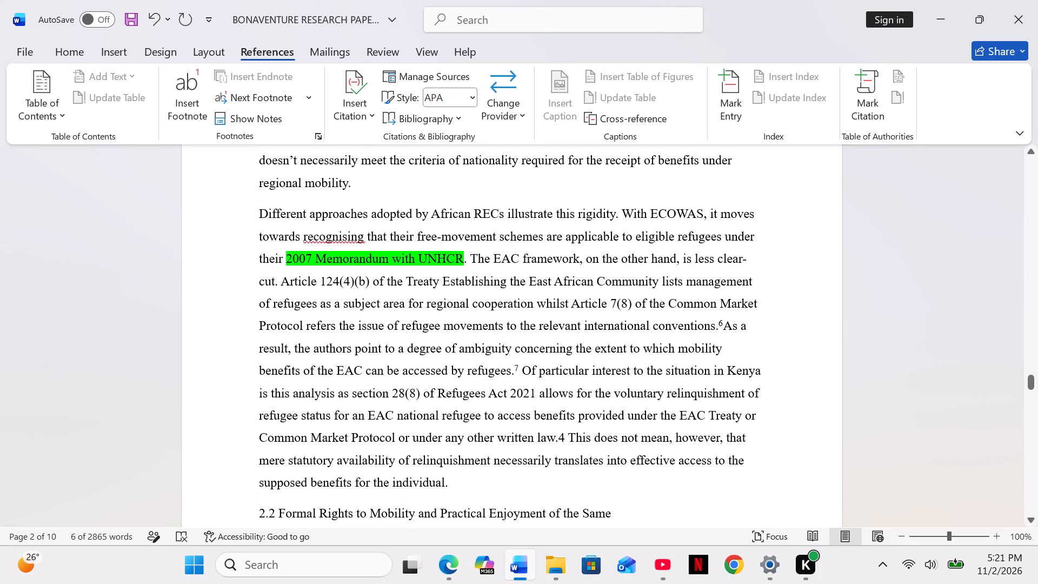
left_click(566, 439)
key("BackSpace")
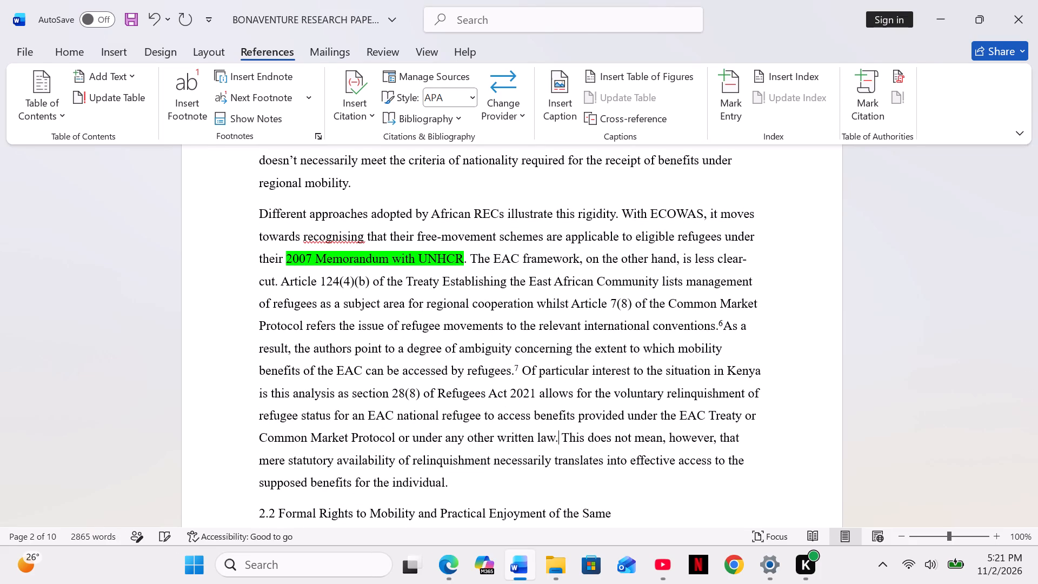
left_click(197, 103)
key("ctrl+v")
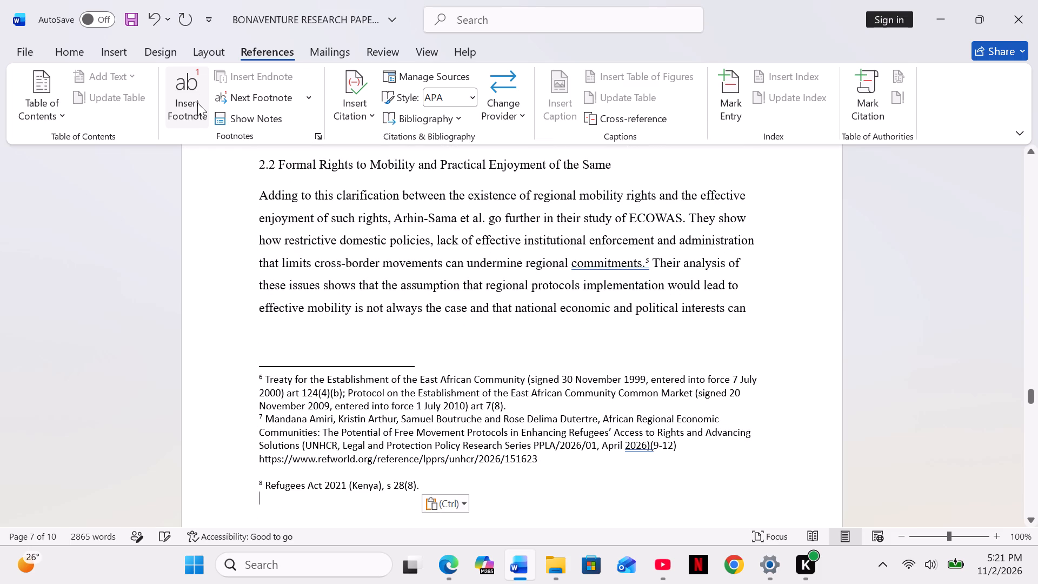
Reorder the sentence after footnote 7 to begin "Of particular interest, is this analysis, to the situation in Kenya", adding both commas.
scroll(410, 230, "up", 2)
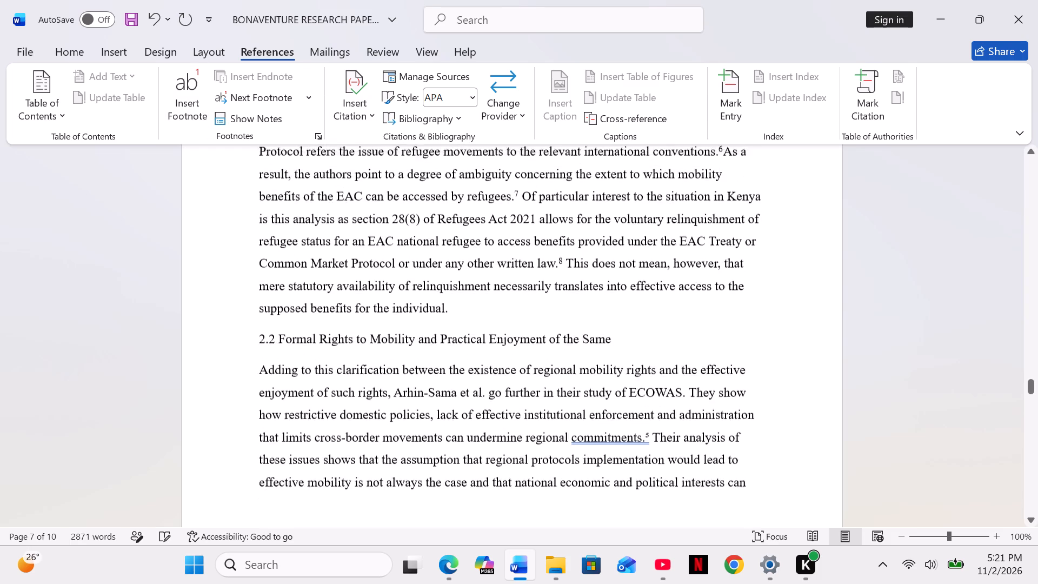
scroll(410, 230, "up", 1)
scroll(410, 230, "down", 3)
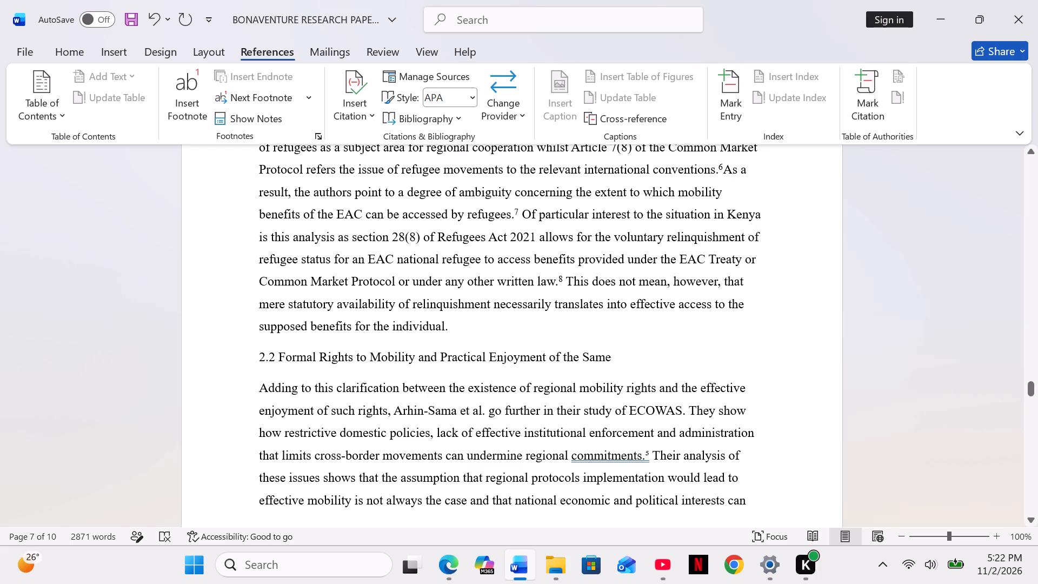
left_click_drag(633, 215, 754, 221)
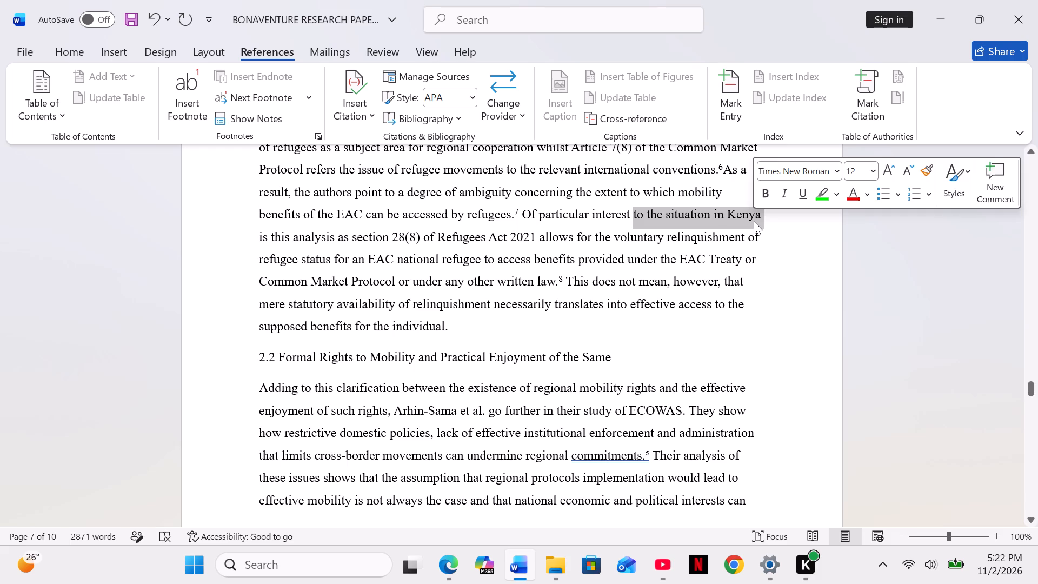
key("ctrl+c")
key("BackSpace")
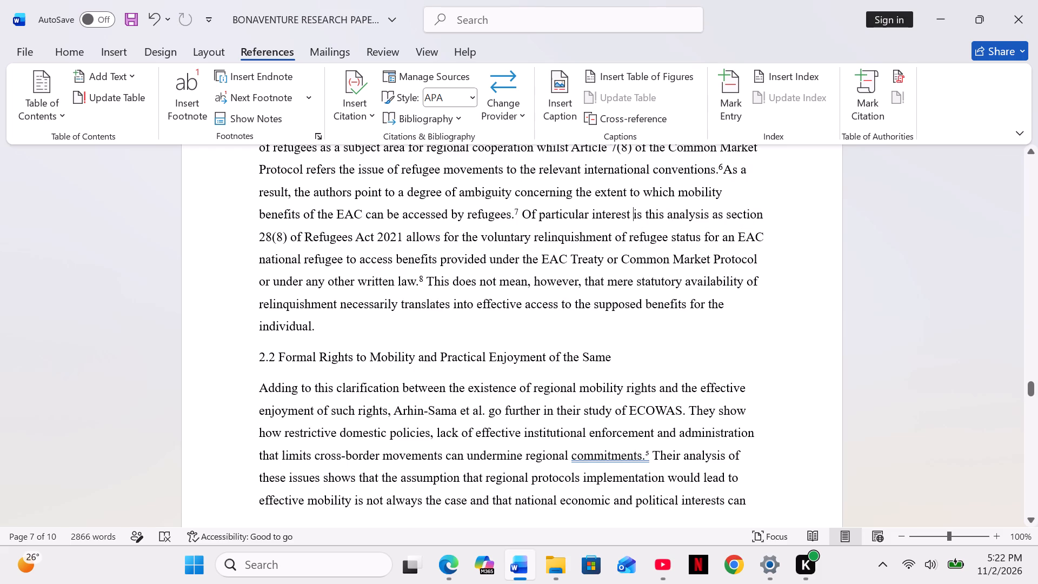
key("BackSpace")
key("comma")
key("space")
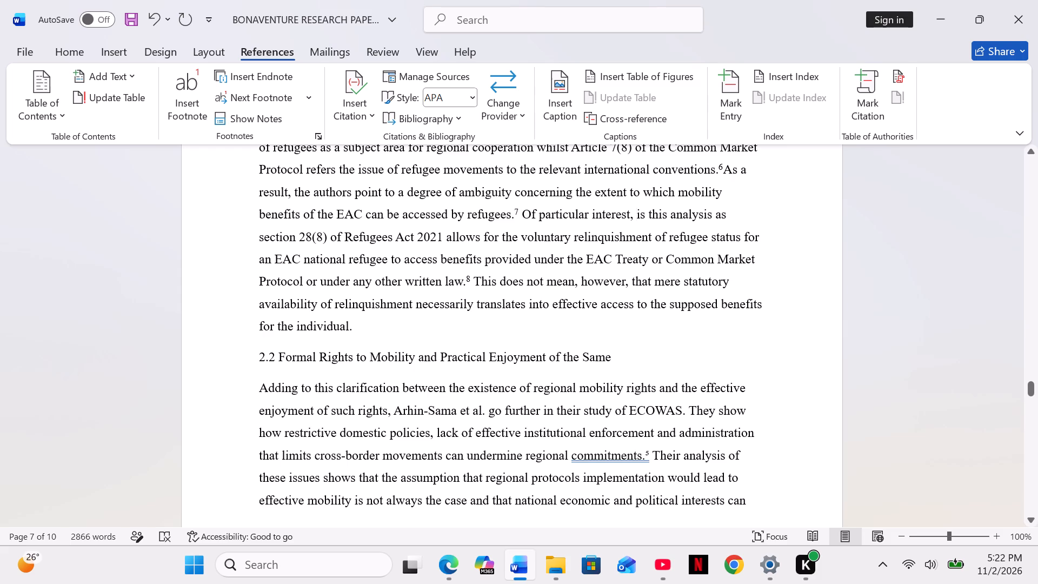
left_click(716, 213)
key("ctrl+v")
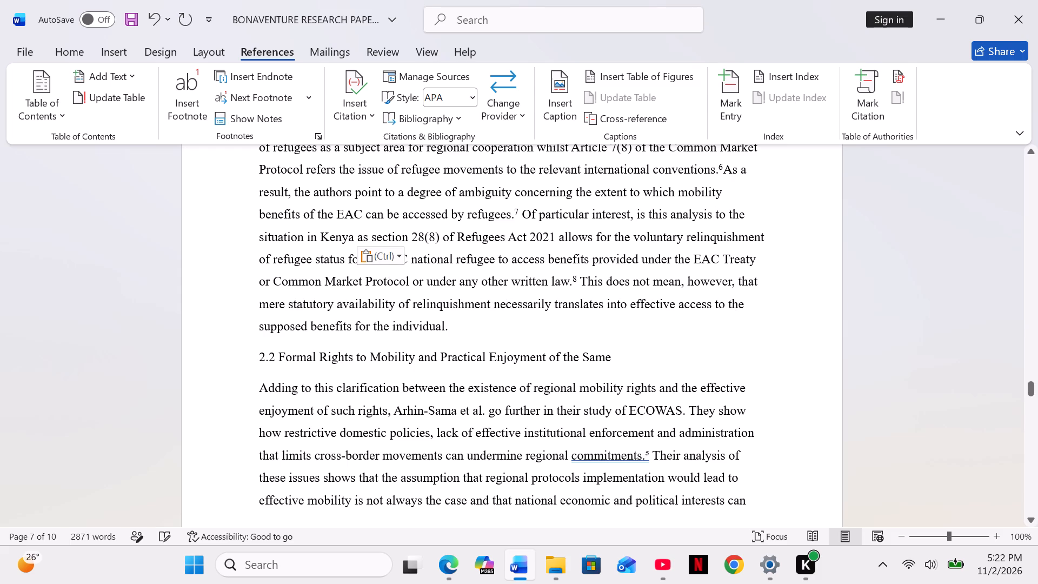
left_click(712, 216)
key("comma")
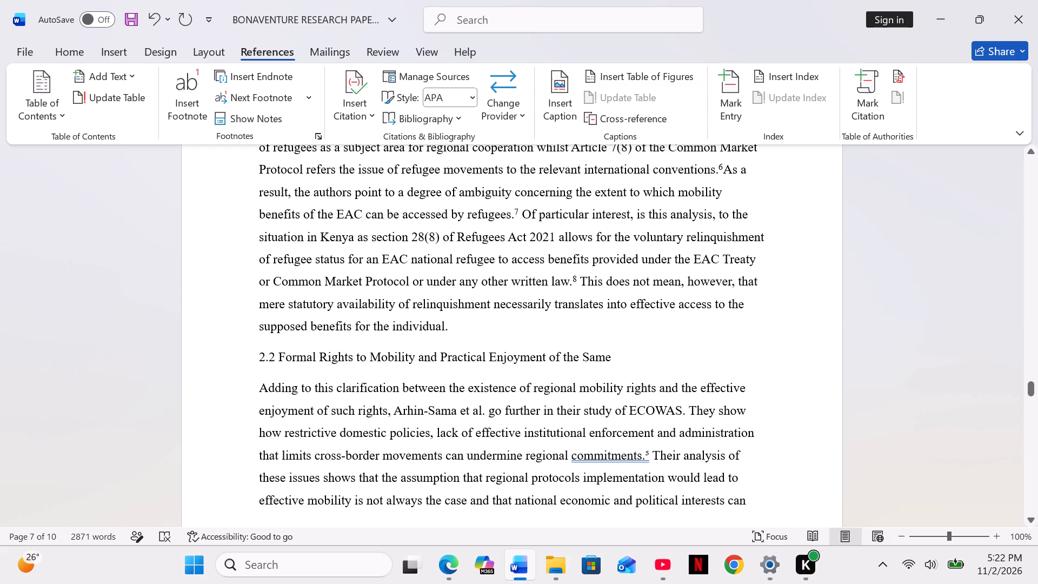
scroll(420, 240, "down", 1)
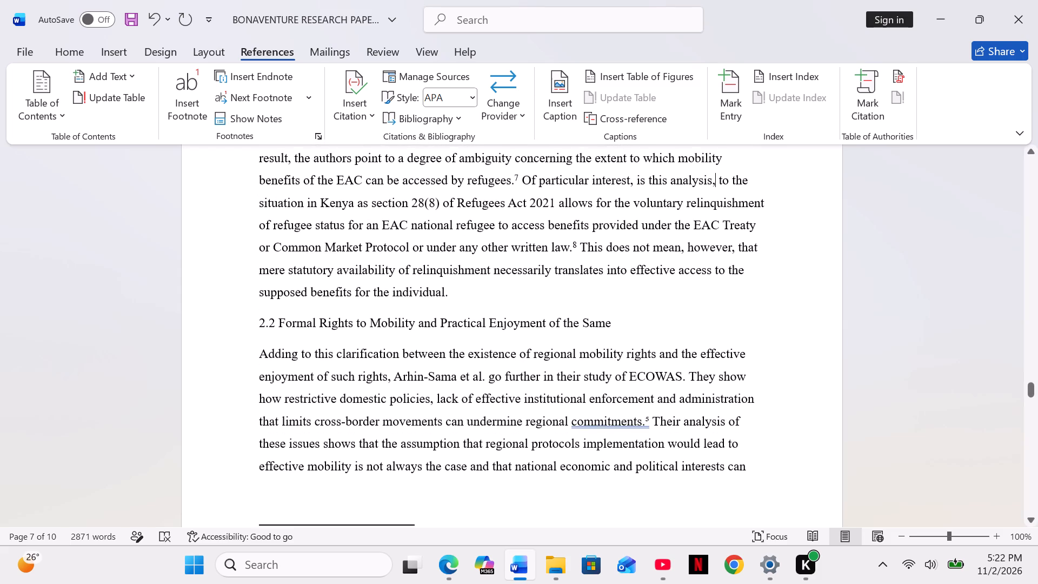
scroll(420, 240, "down", 1)
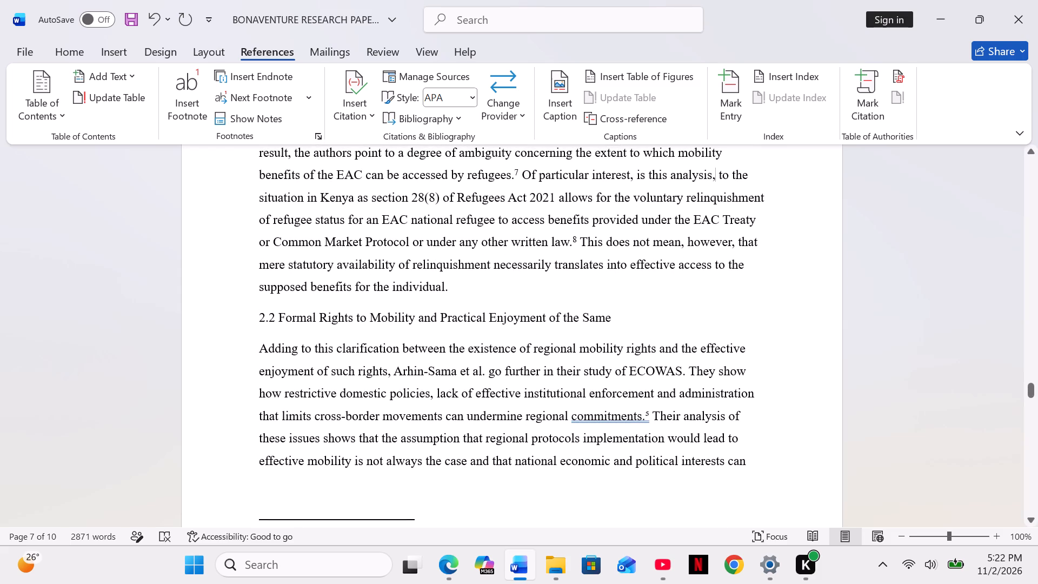
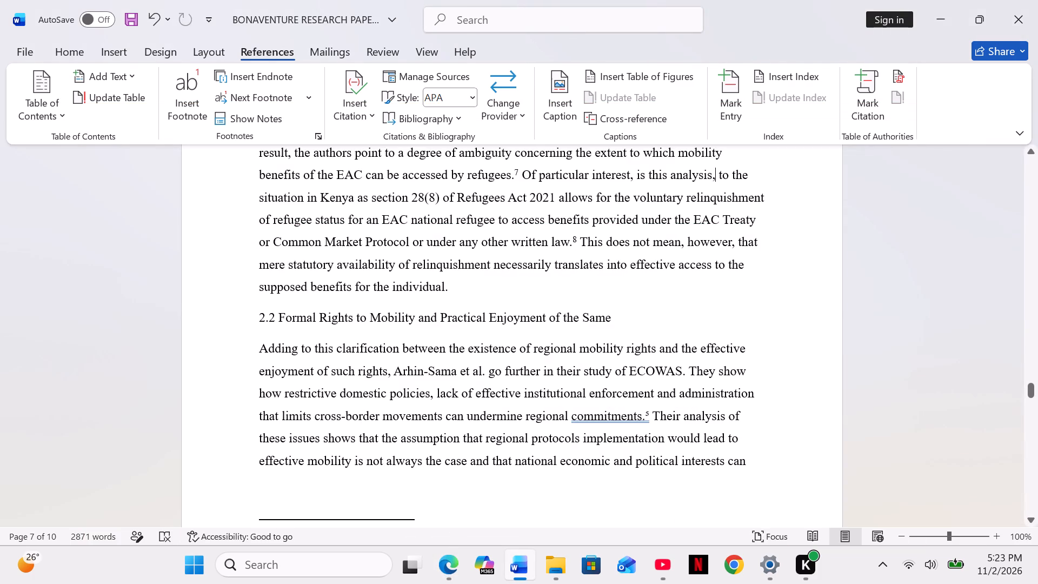
left_click(273, 240)
key("BackSpace")
key("BackSpace")
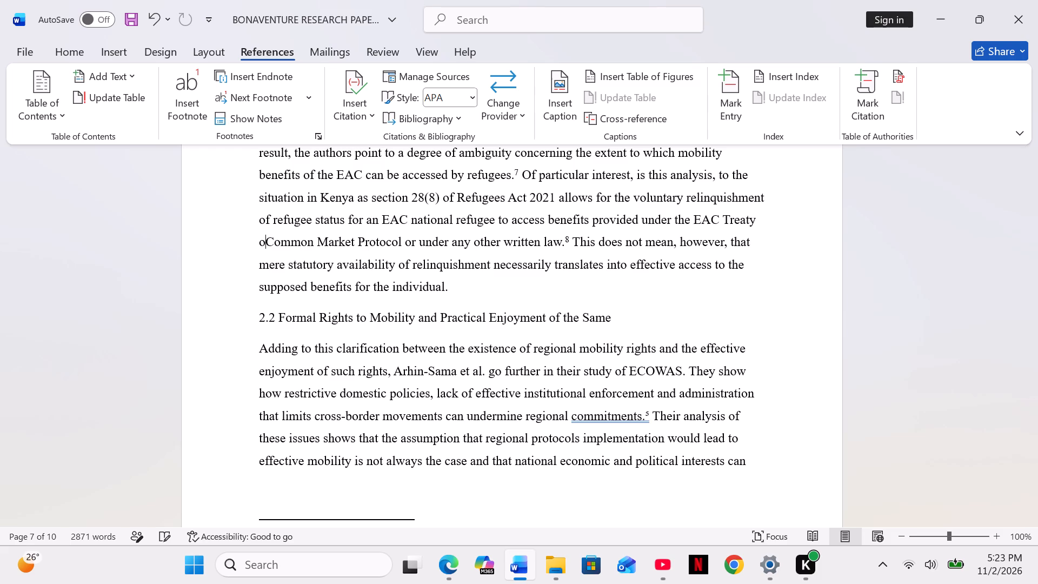
key("BackSpace")
key("BackSpace")
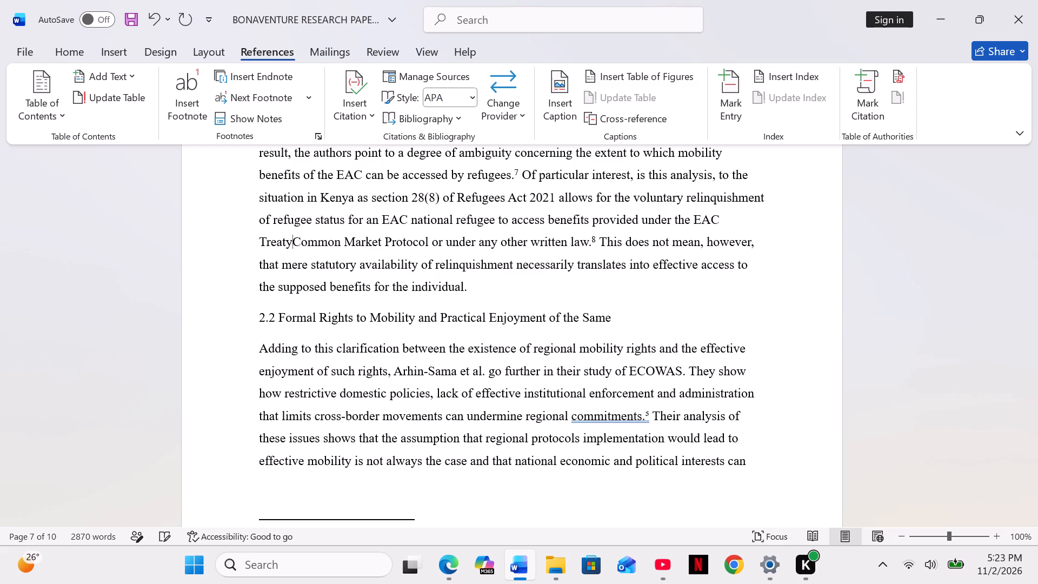
type(",")
key("space")
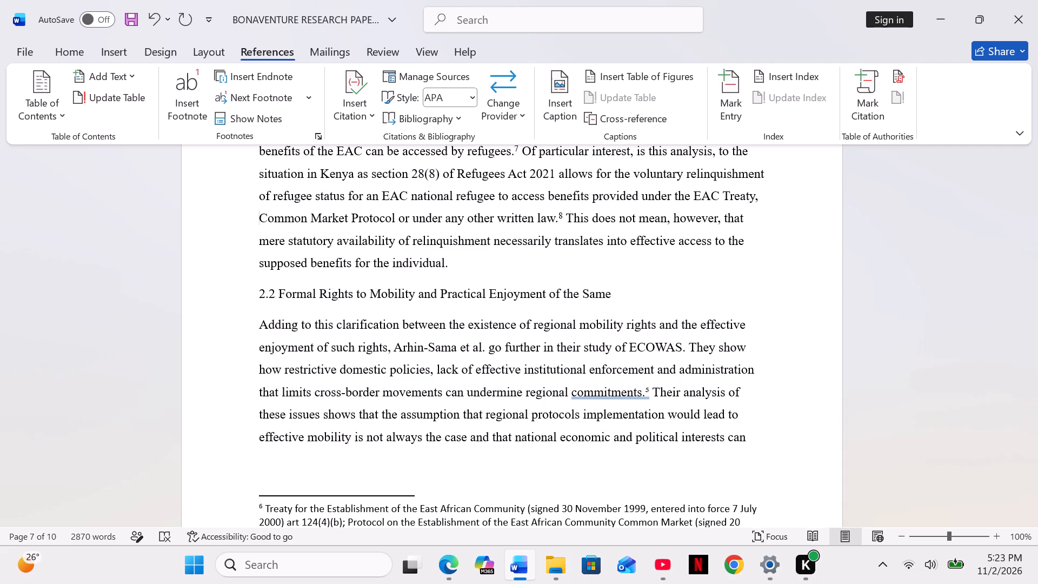
Reword the sentence after footnote 8 to begin "Mere statutory availability of relinquishment doesn't necessarily translate into effective access".
left_click_drag(571, 218, 593, 214)
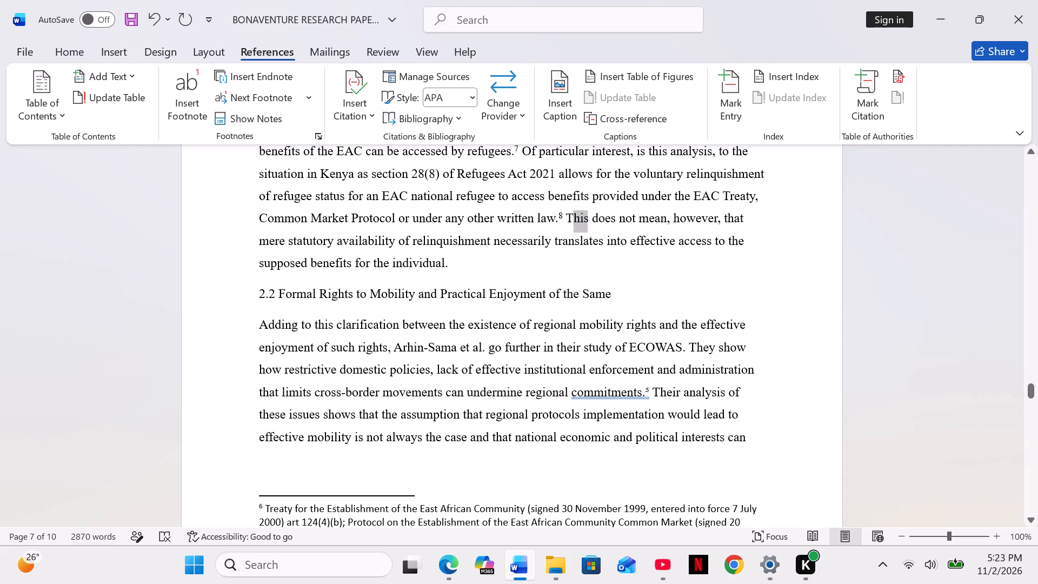
left_click_drag(593, 214, 738, 221)
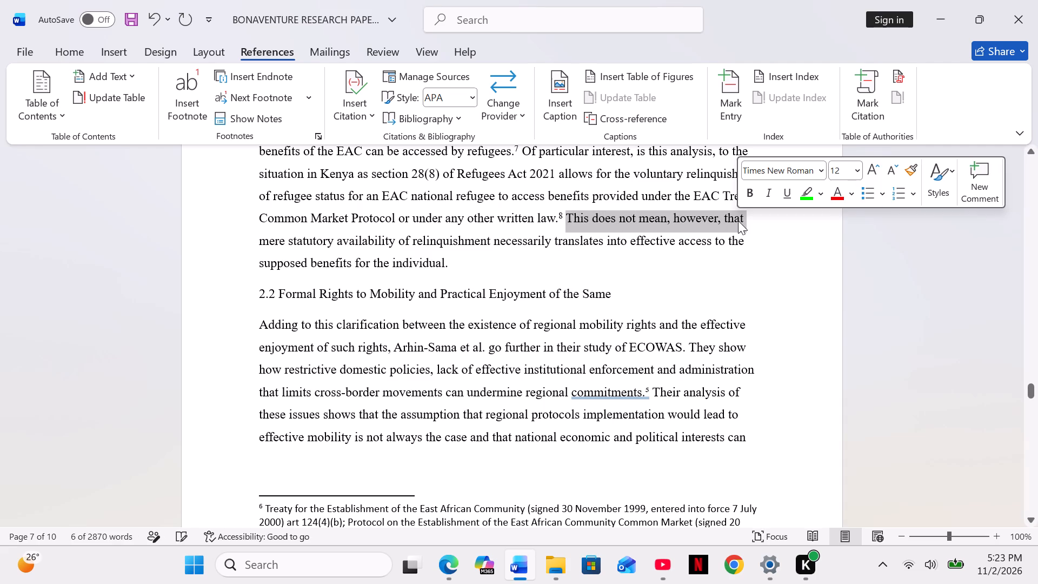
key("BackSpace")
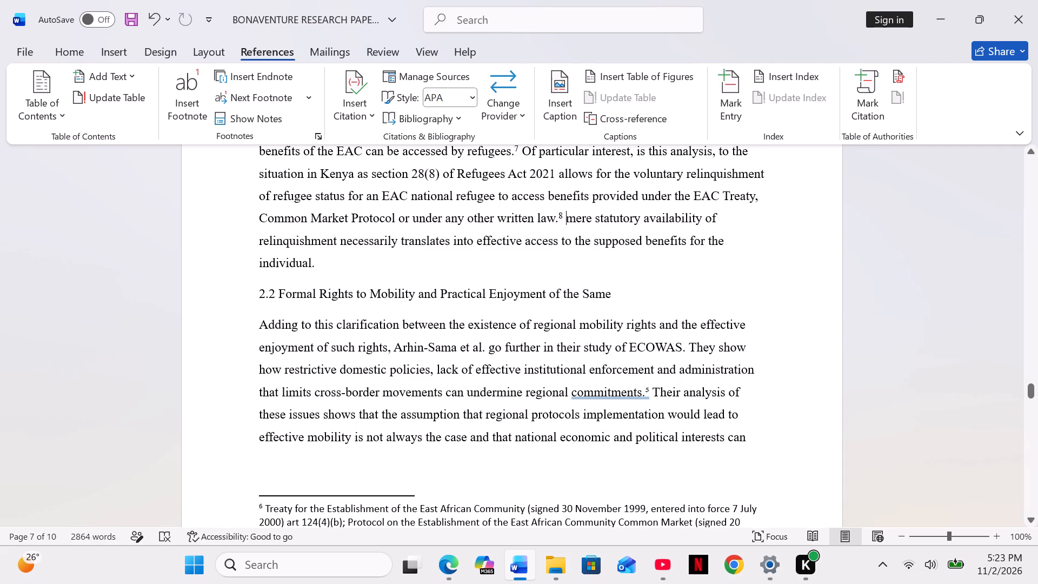
left_click(577, 216)
key("BackSpace")
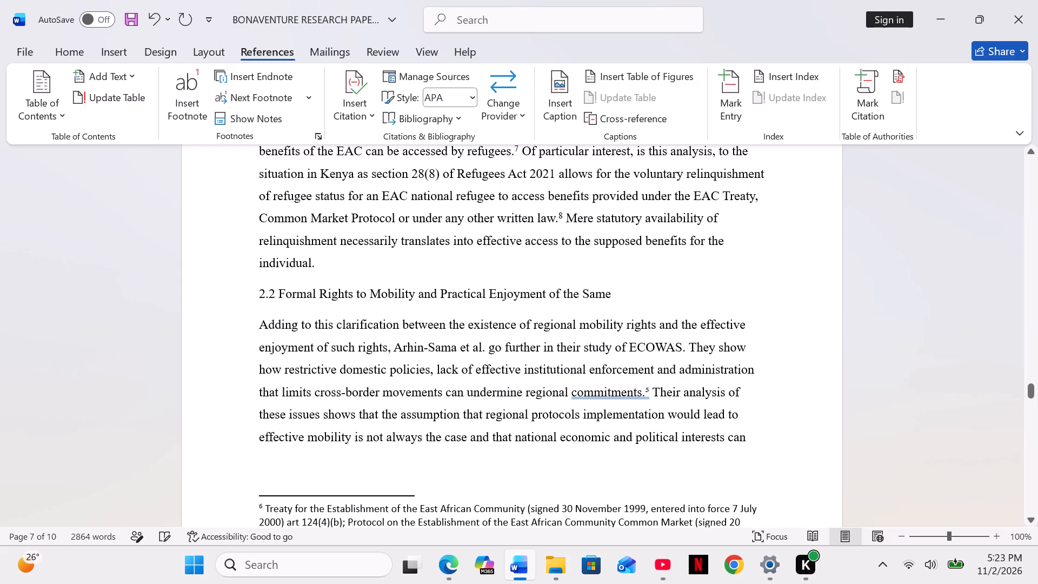
left_click(337, 242)
key("space")
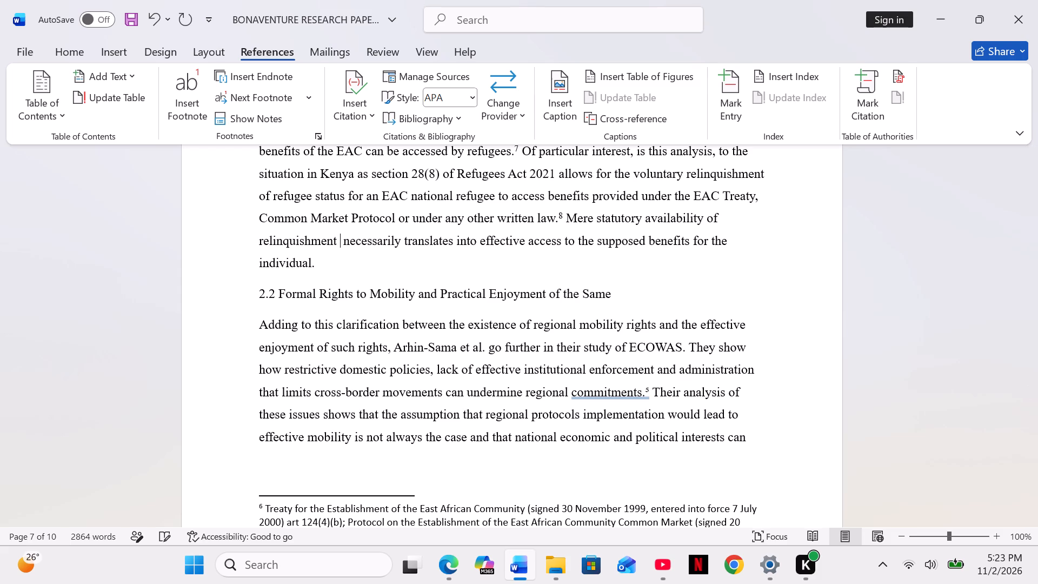
type("doesn't")
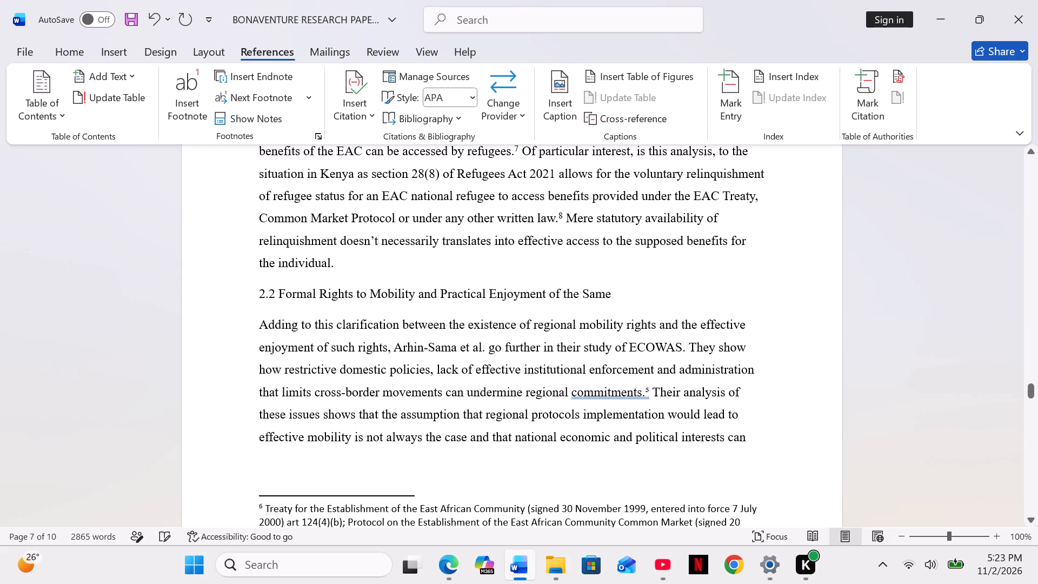
left_click(490, 247)
key("BackSpace")
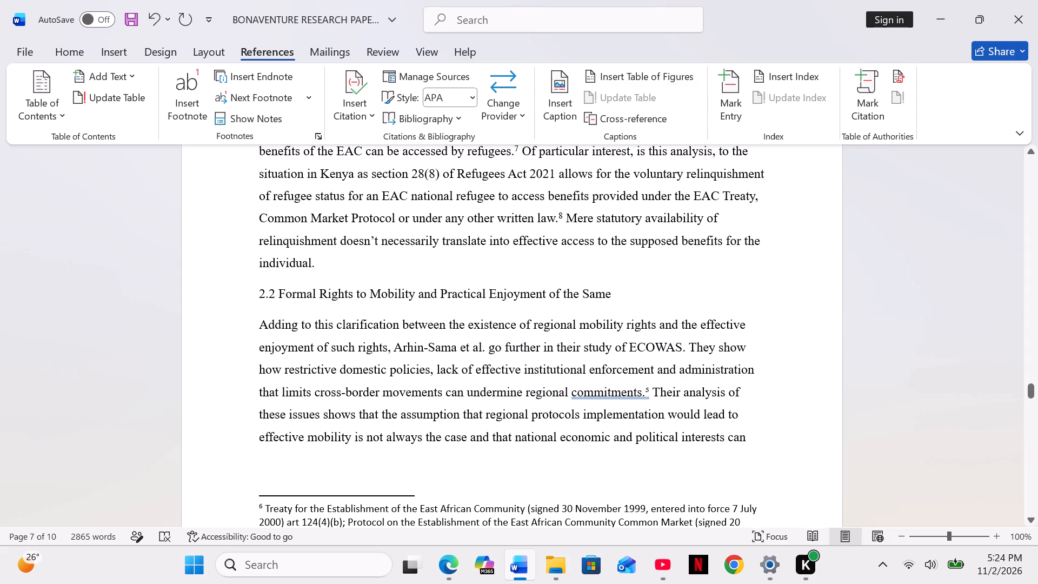
Format the line "2.2 Formal Rights to Mobility and Practical Enjoyment of the Same" as Heading 2 in Times New Roman, size 12.
left_click_drag(617, 304, 203, 300)
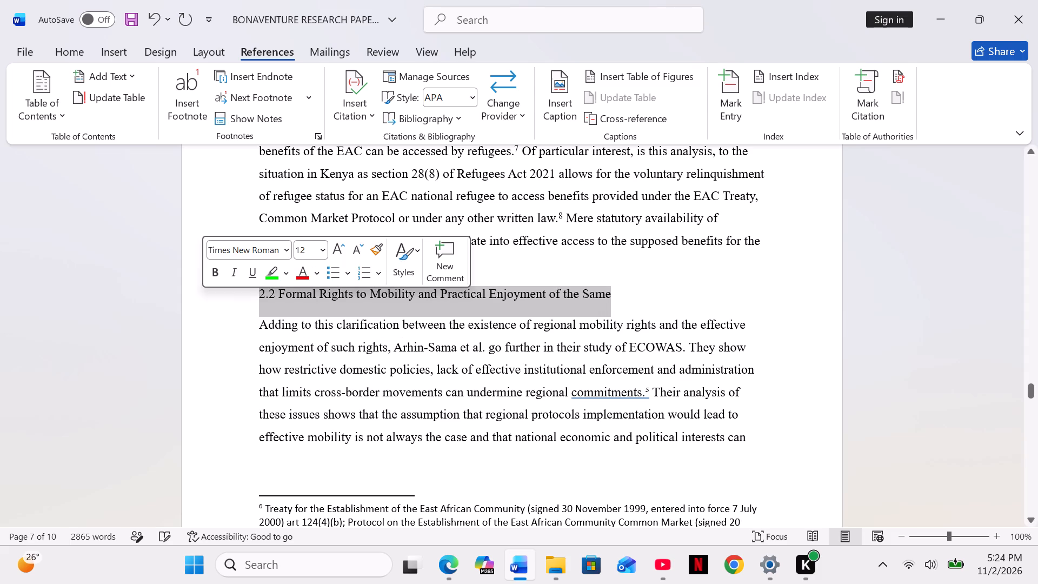
left_click(82, 50)
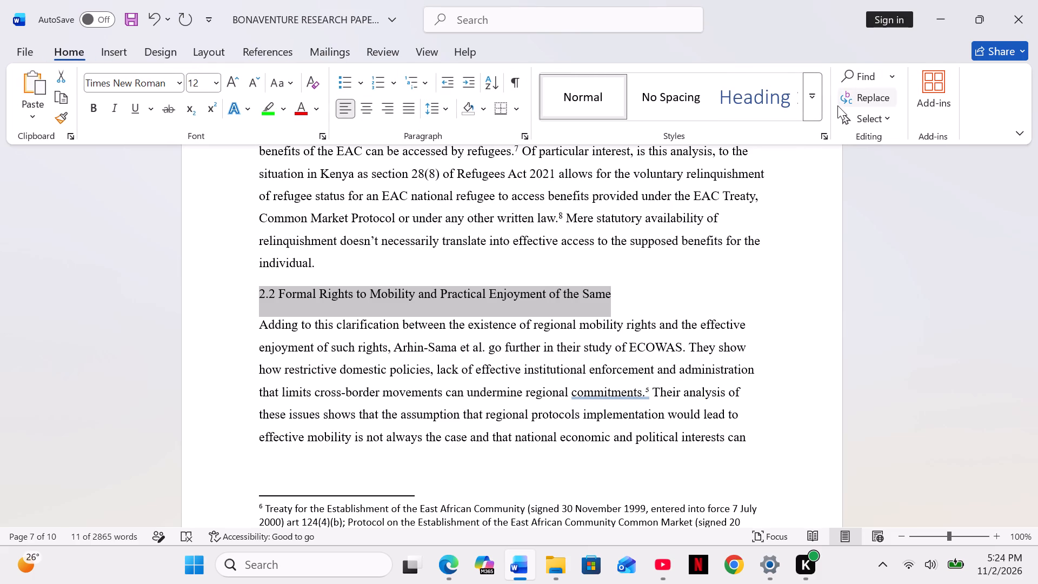
left_click(815, 107)
double_click(821, 106)
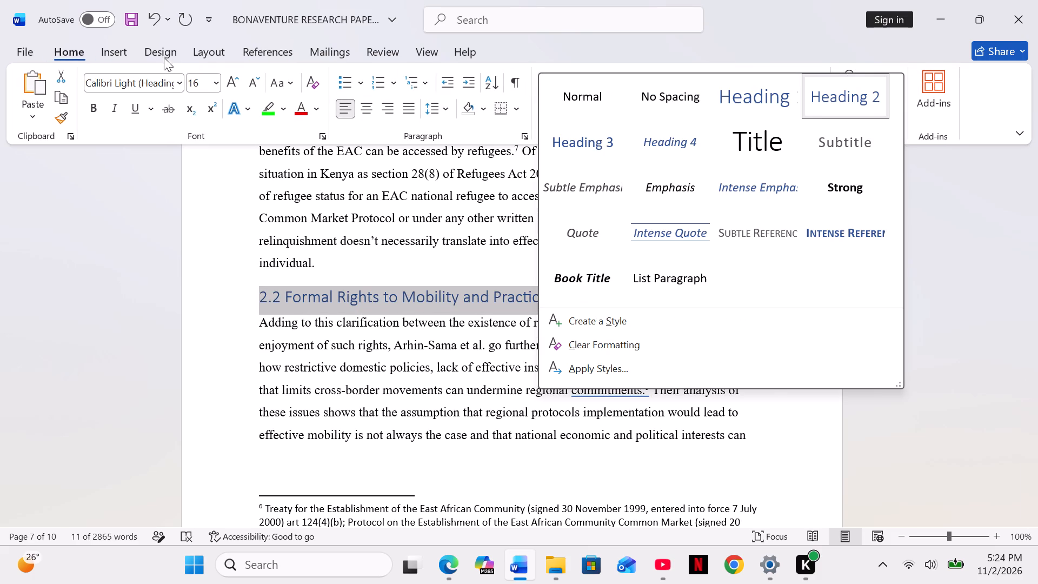
left_click(174, 78)
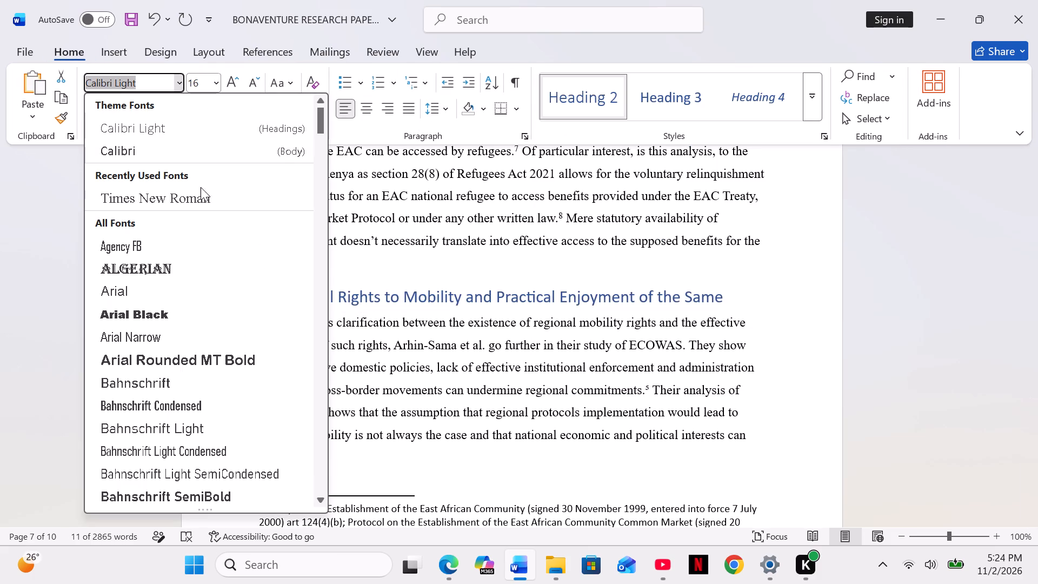
left_click(206, 198)
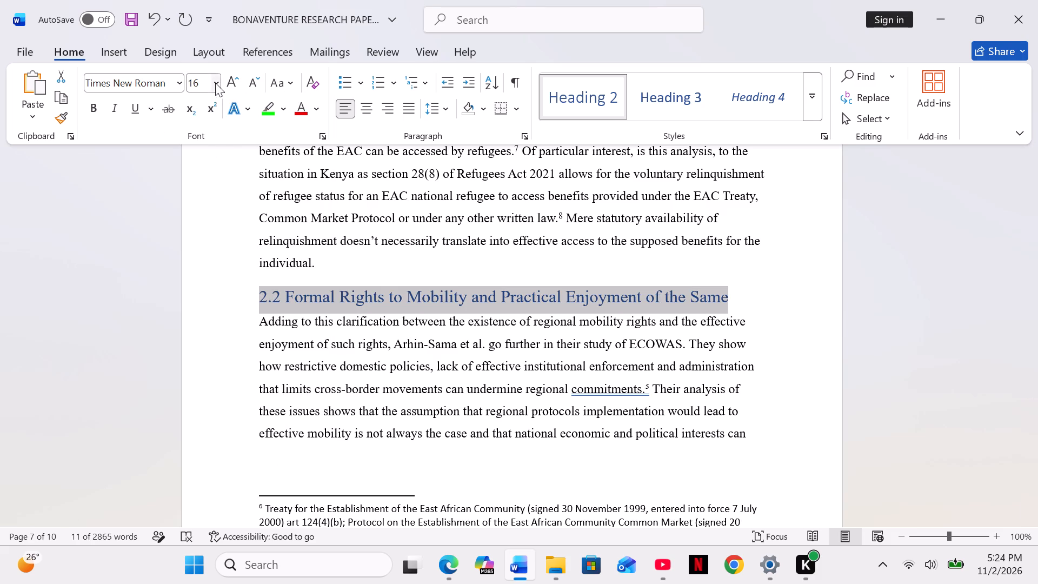
left_click(215, 83)
left_click(208, 188)
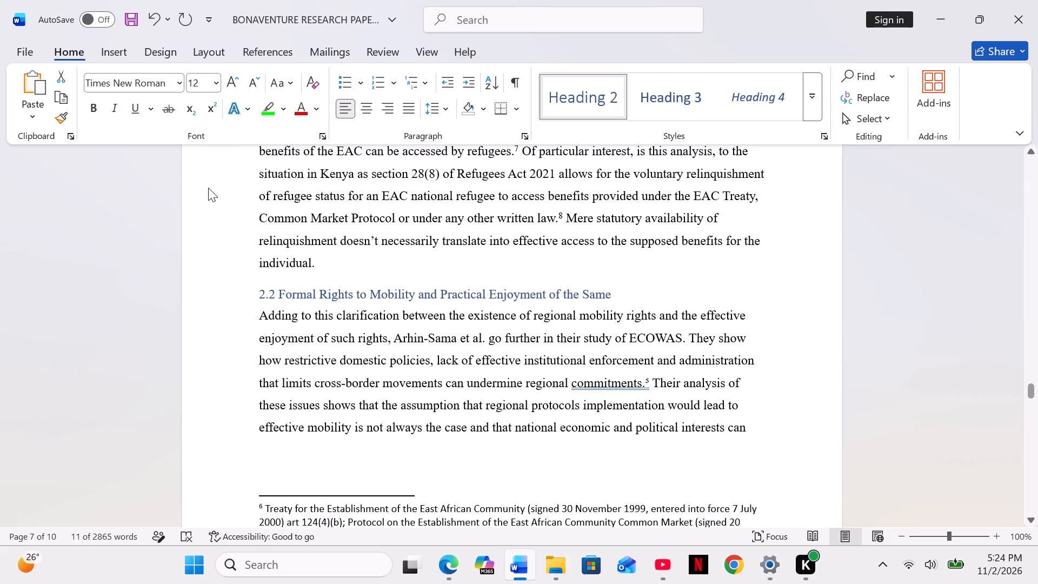
Review the literature review from its main heading through the documentation paragraph, checking headings and citations, and return to section 2.2.
scroll(421, 311, "up", 6)
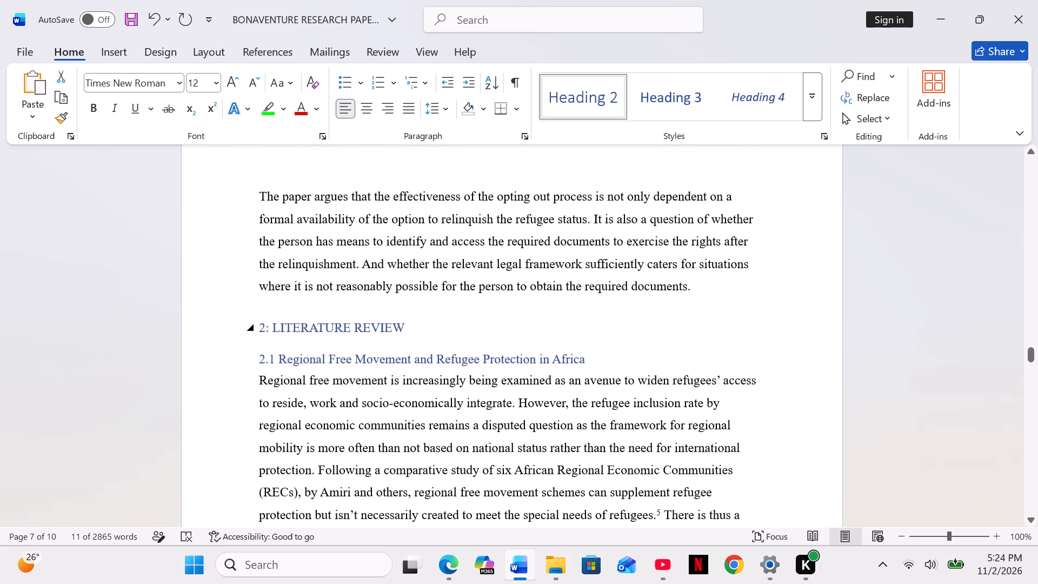
scroll(421, 311, "down", 2)
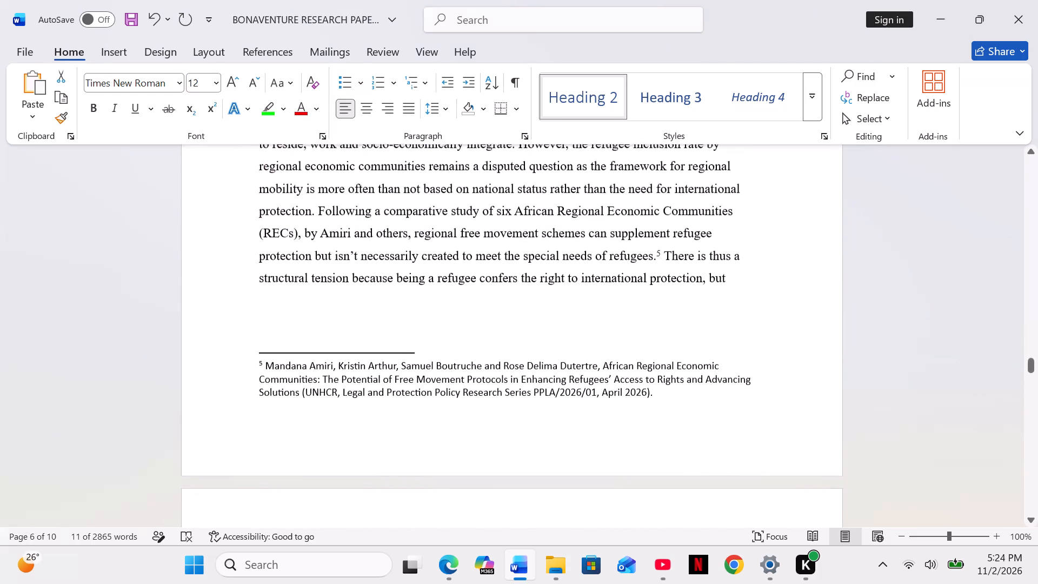
scroll(421, 311, "down", 3)
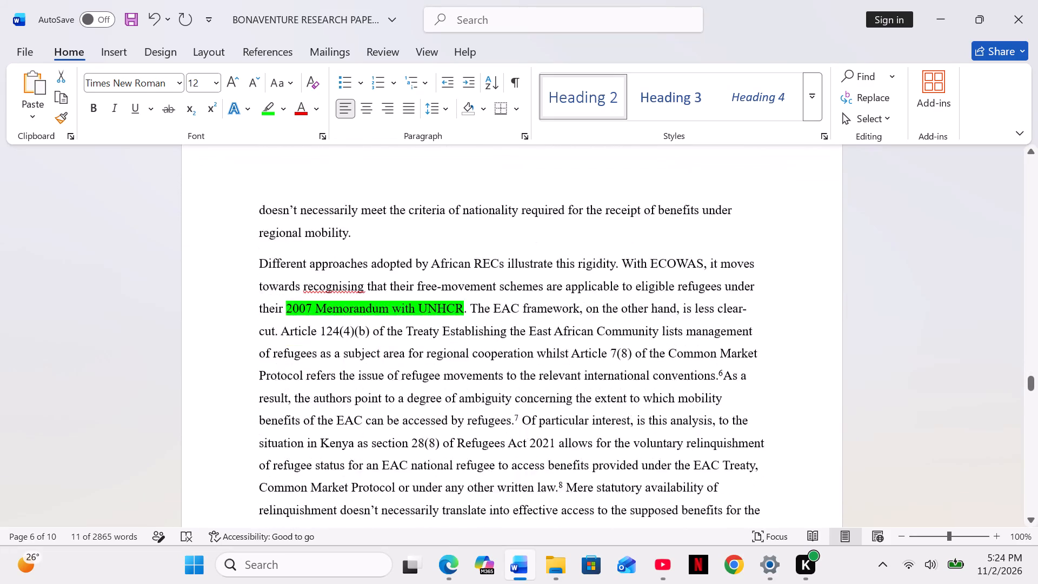
scroll(421, 311, "down", 3)
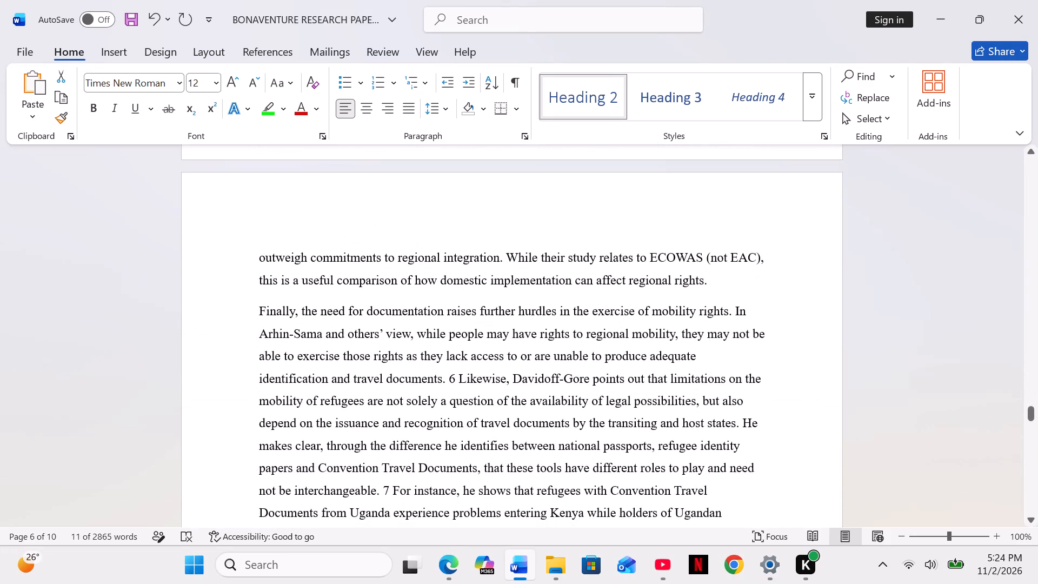
scroll(421, 311, "down", 1)
scroll(421, 311, "up", 1)
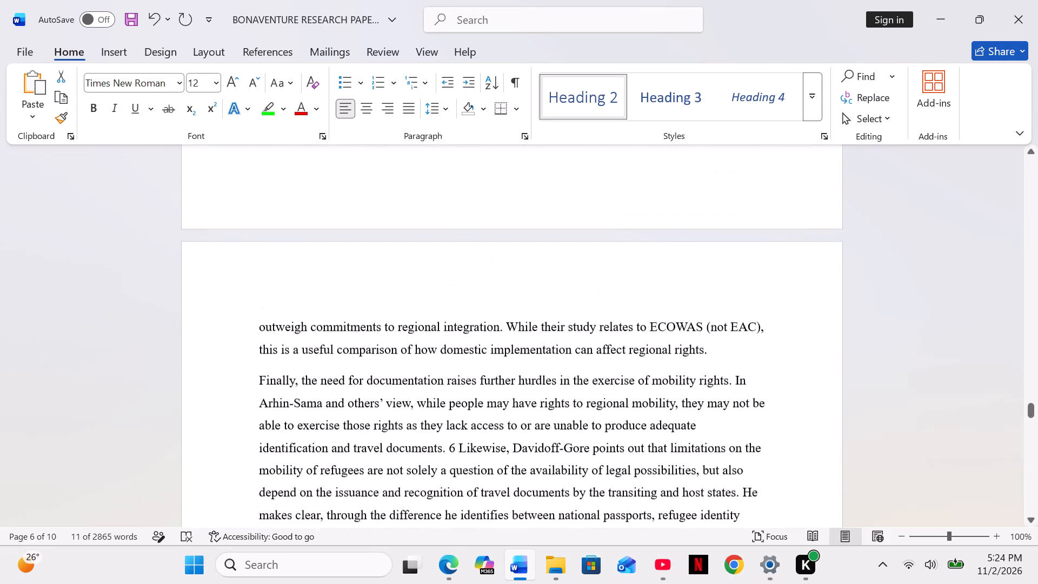
scroll(421, 311, "up", 1)
left_click(422, 340)
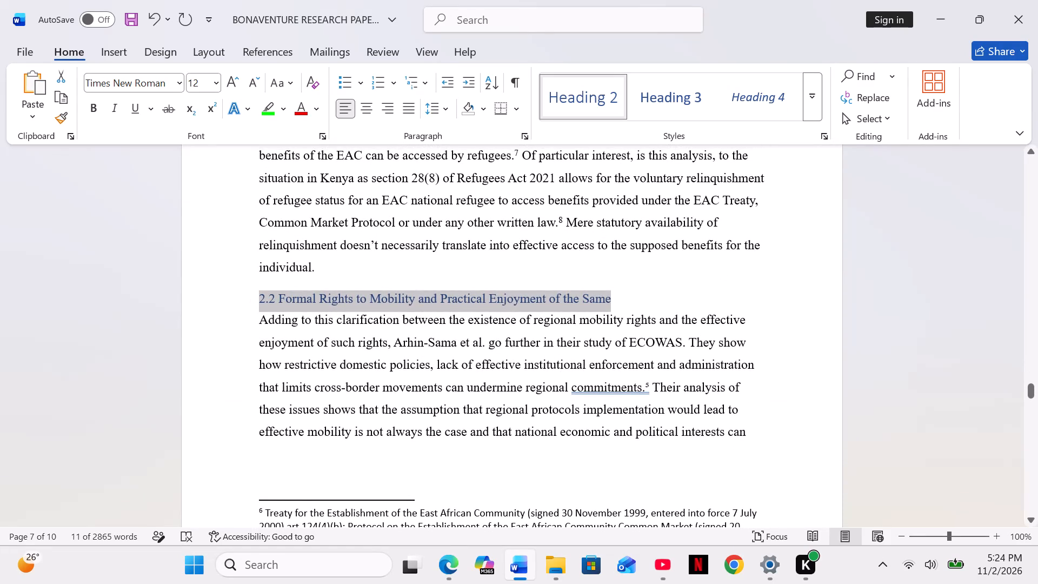
left_click(464, 581)
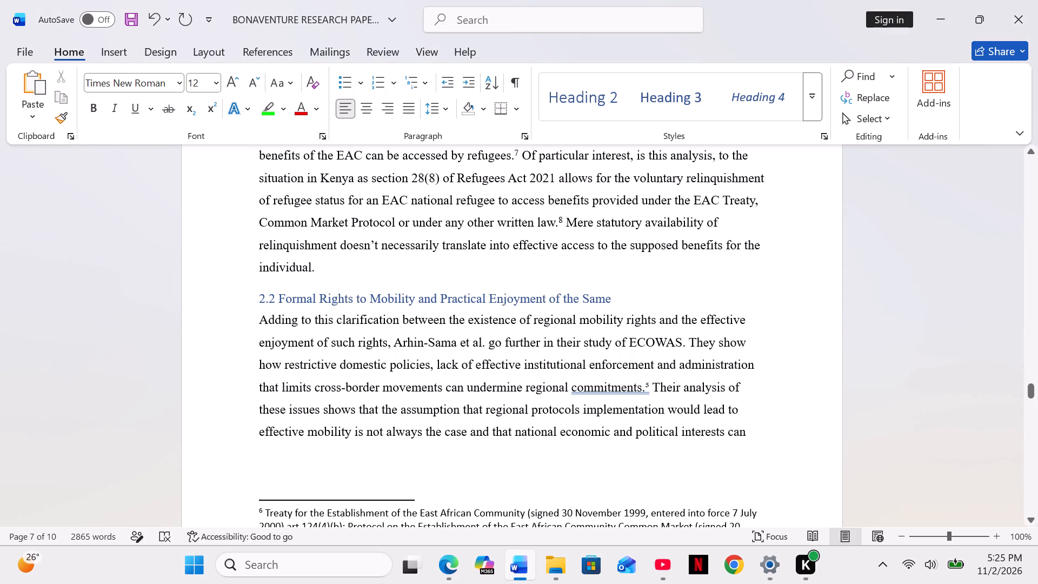
scroll(585, 415, "down", 1)
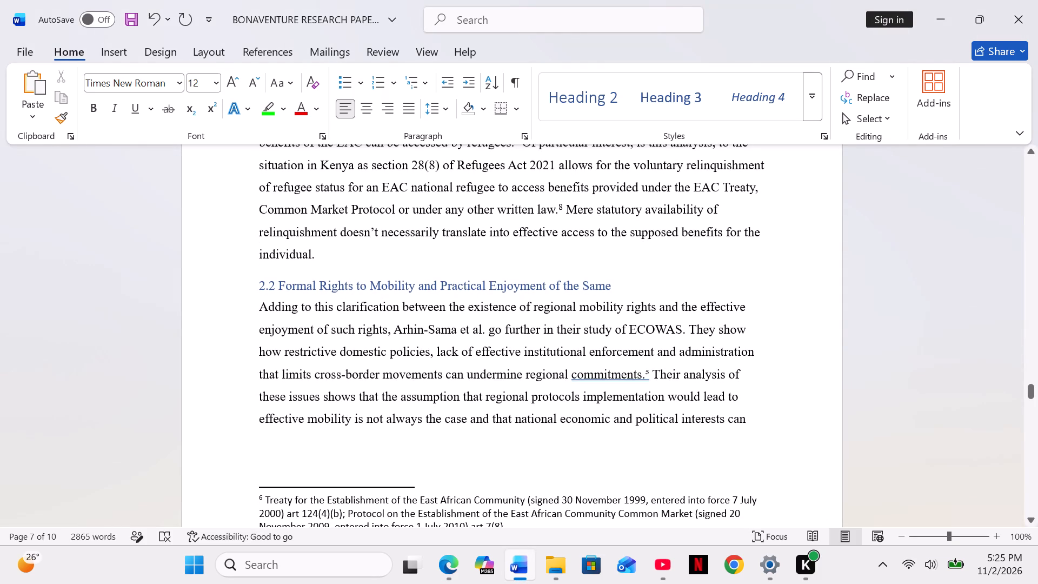
left_click(650, 380)
scroll(650, 380, "down", 2)
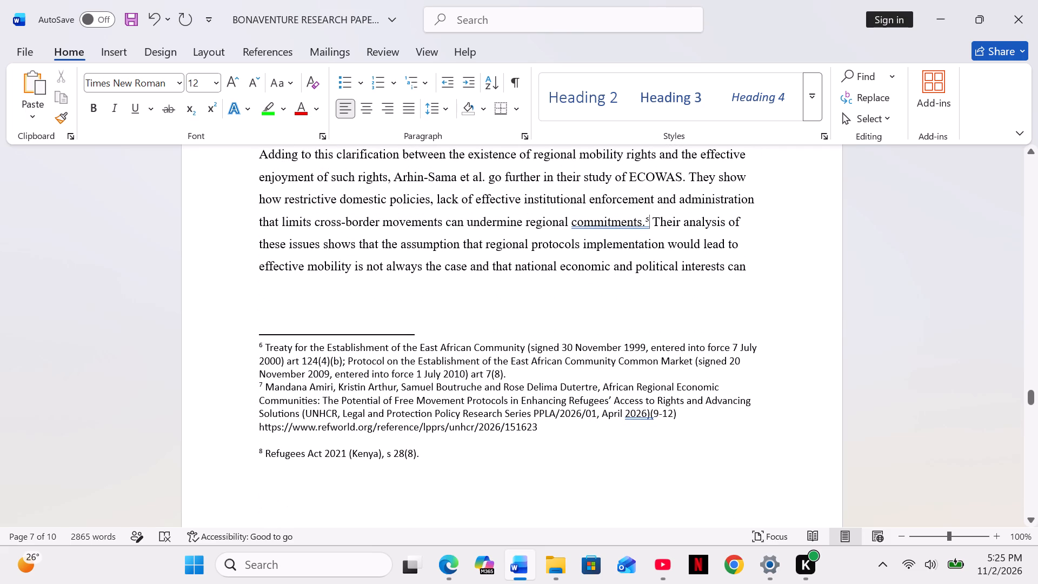
key("BackSpace")
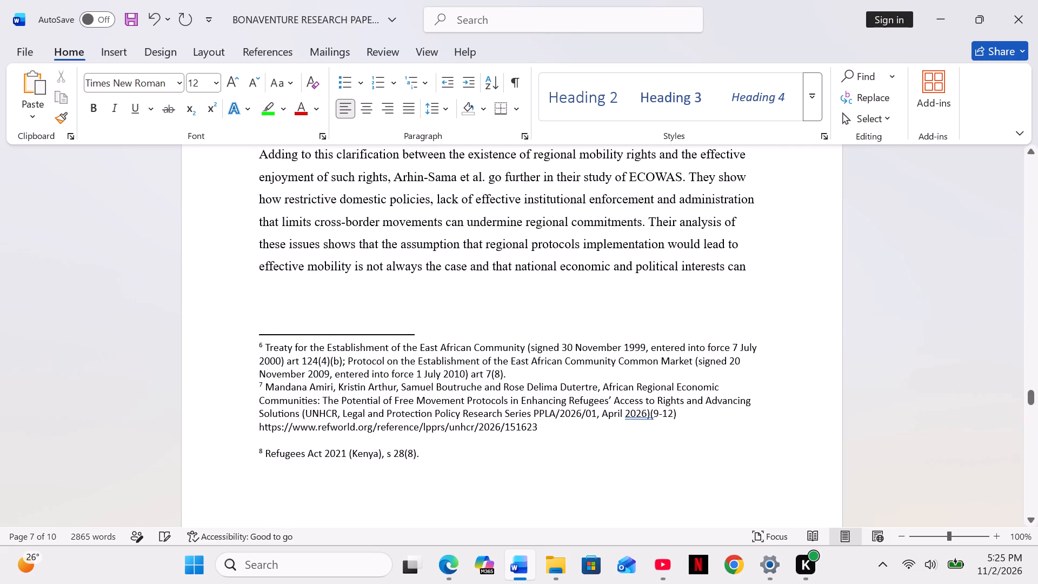
Insert a footnote after "their study of ECOWAS." containing the copied Arhin-Sama citation, with one space between its reference mark and "They show".
scroll(537, 238, "up", 1)
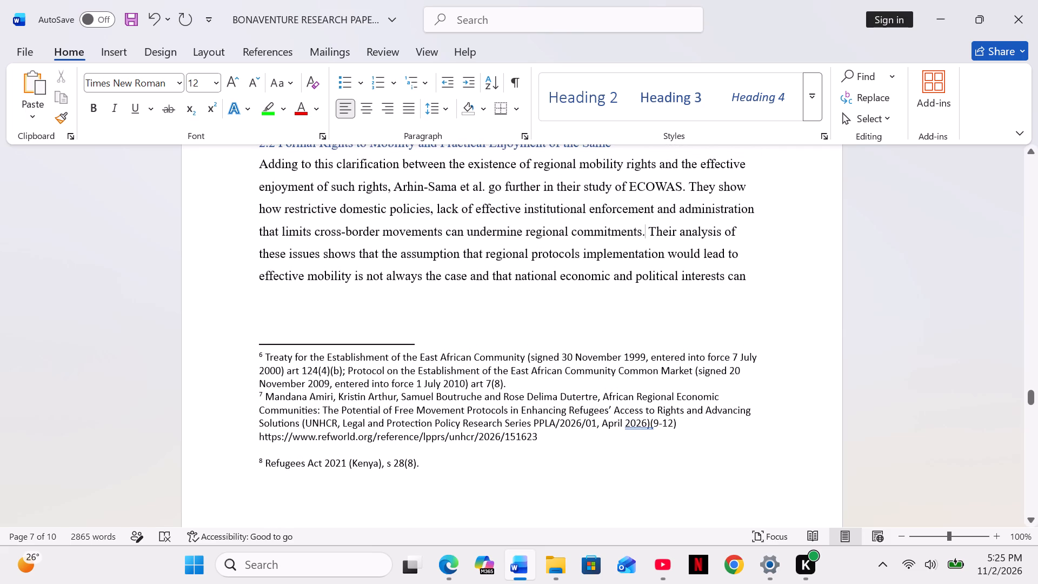
left_click(689, 191)
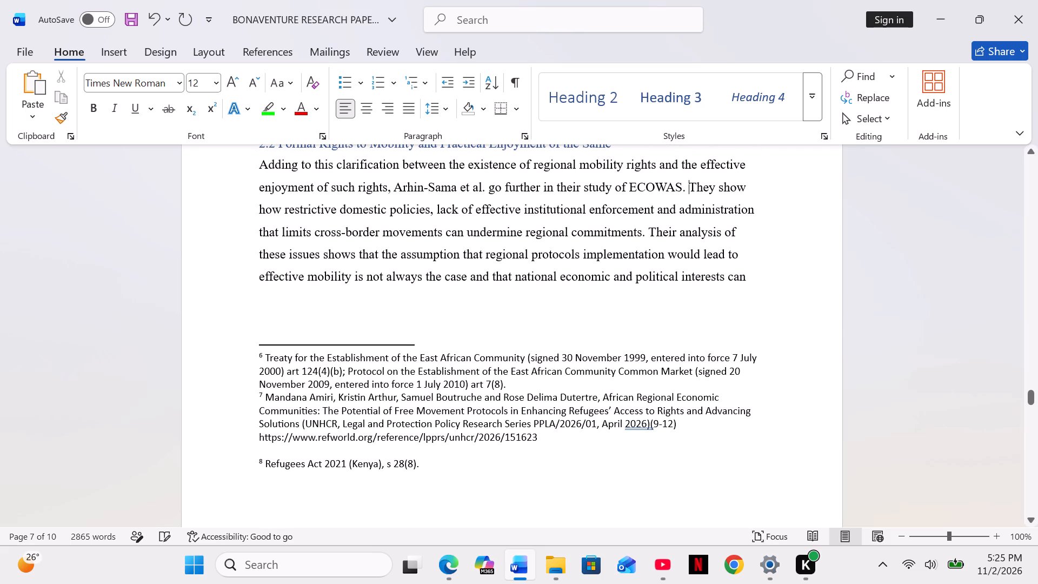
key("BackSpace")
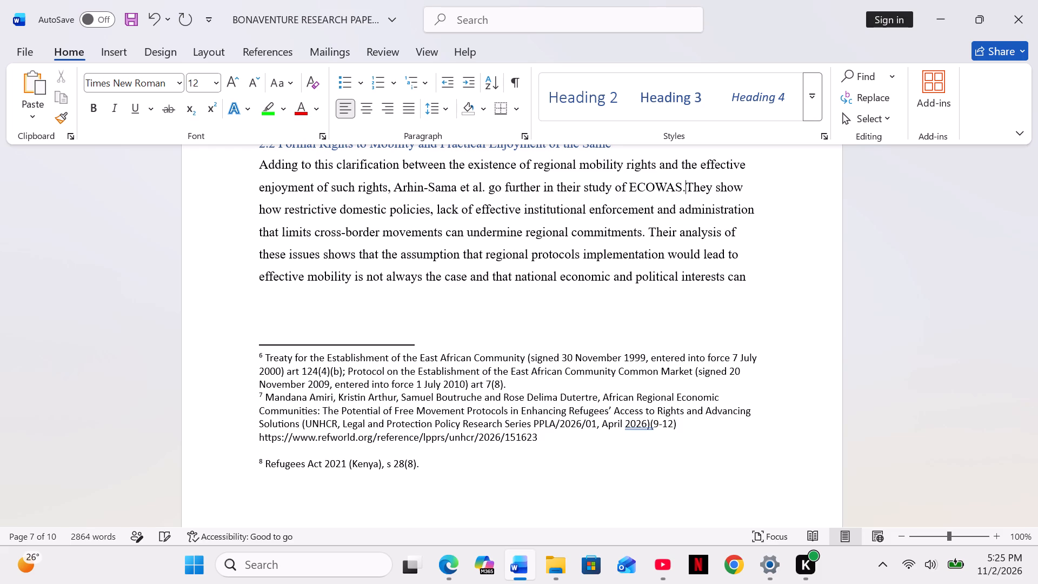
left_click(125, 58)
left_click(257, 49)
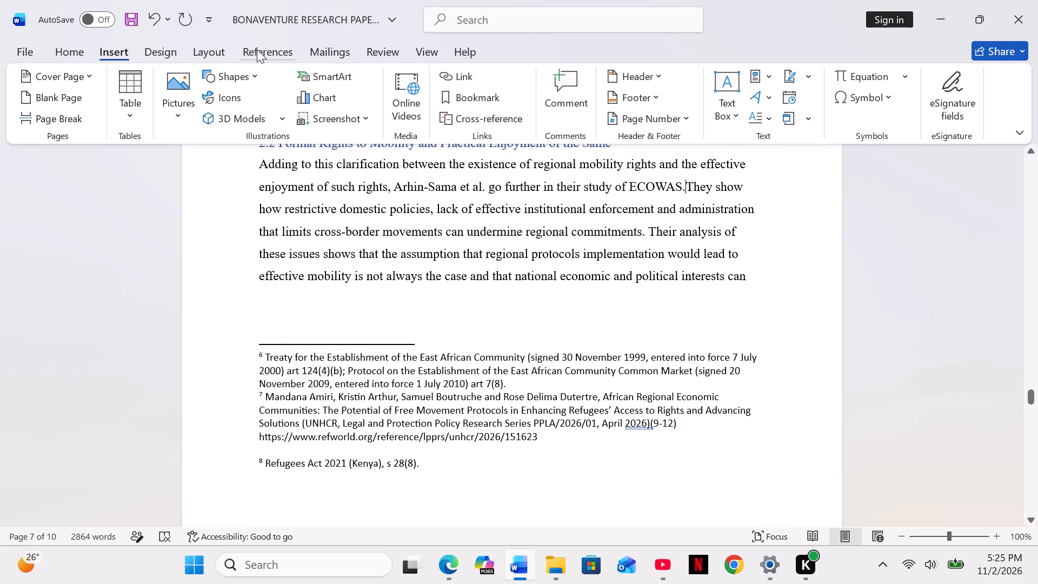
left_click(197, 110)
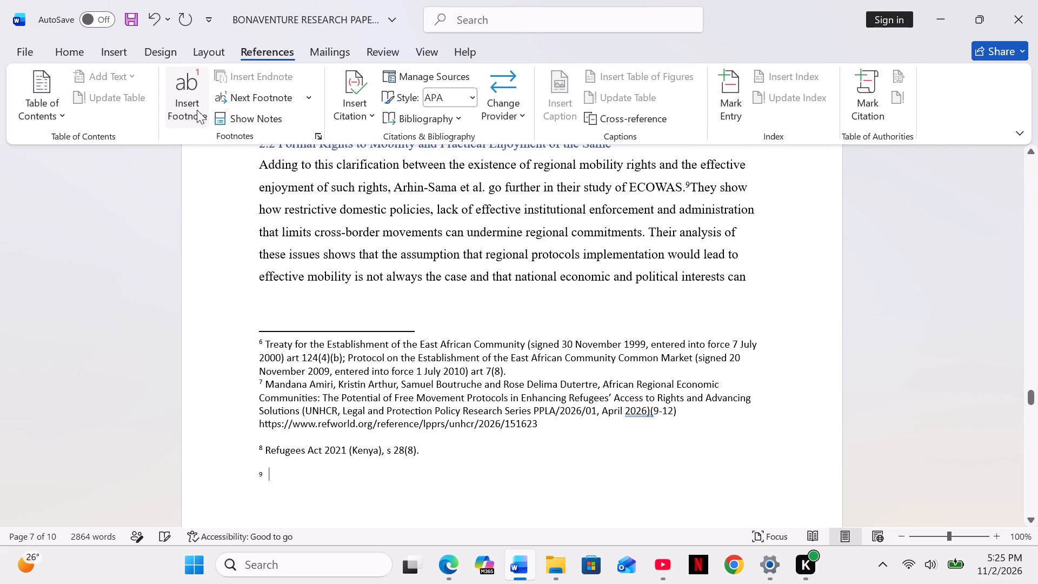
key("ctrl+v")
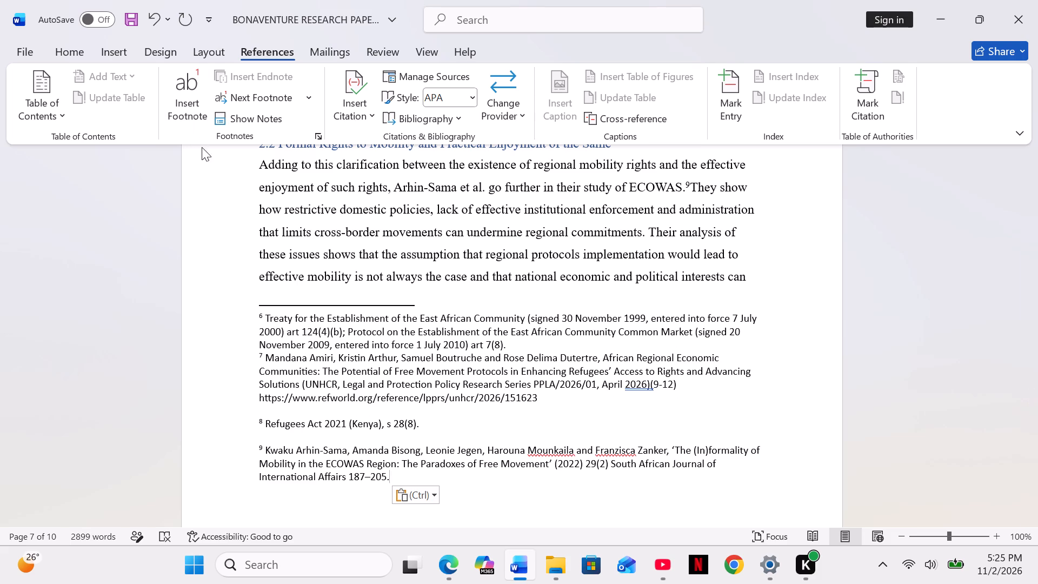
scroll(315, 450, "up", 2)
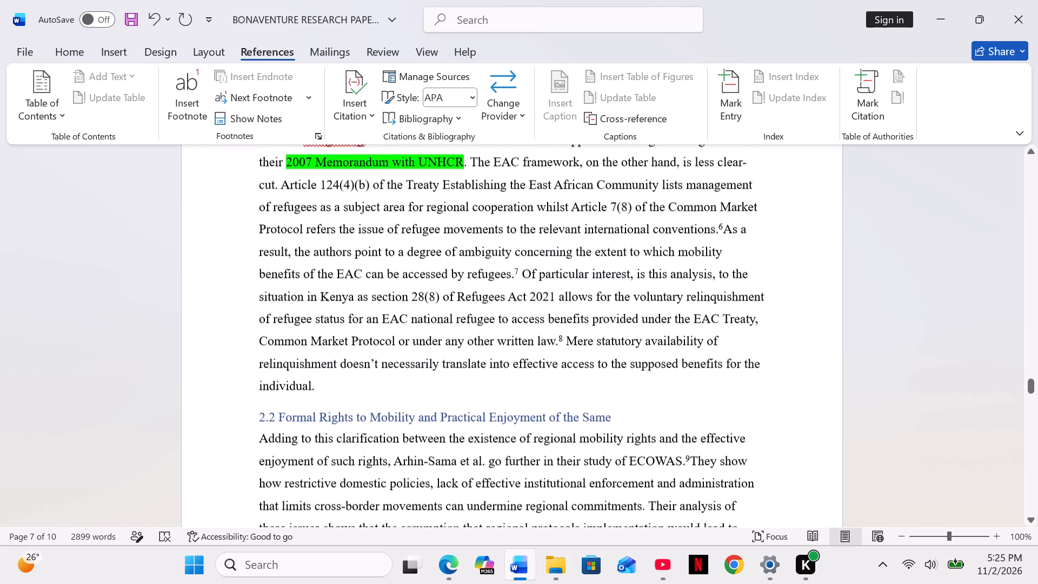
scroll(595, 355, "down", 2)
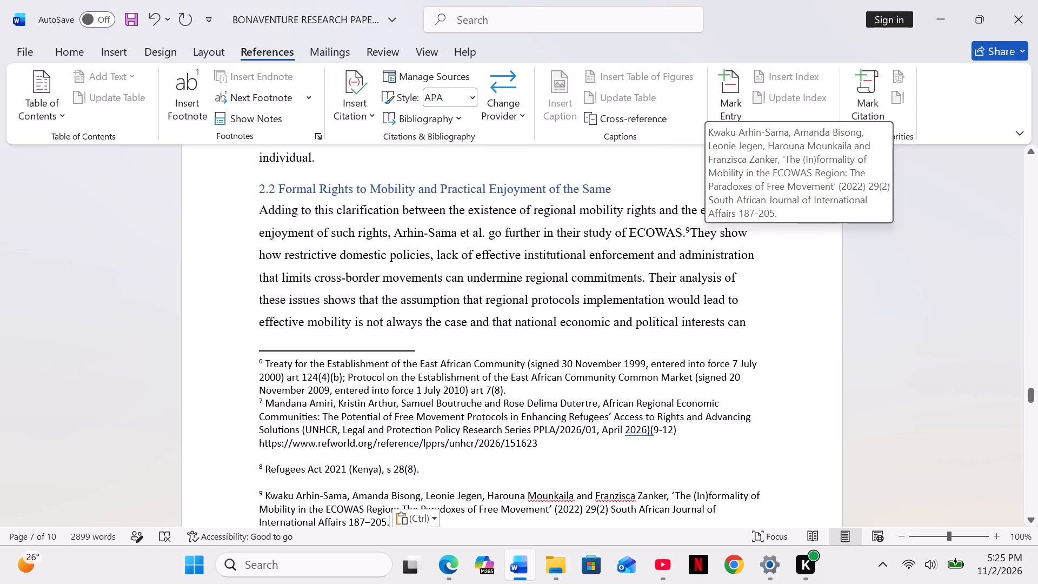
left_click(694, 232)
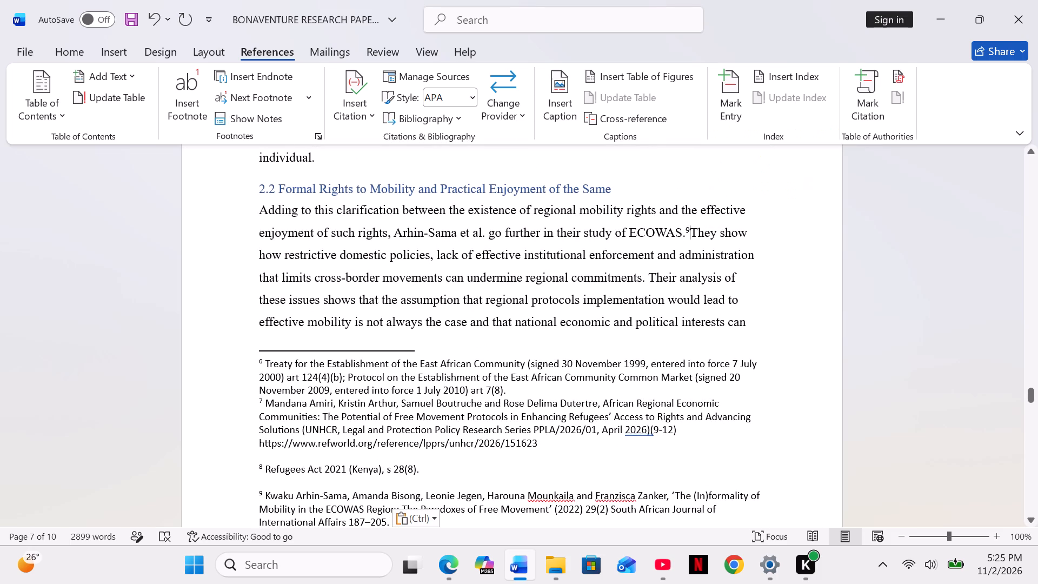
key("space")
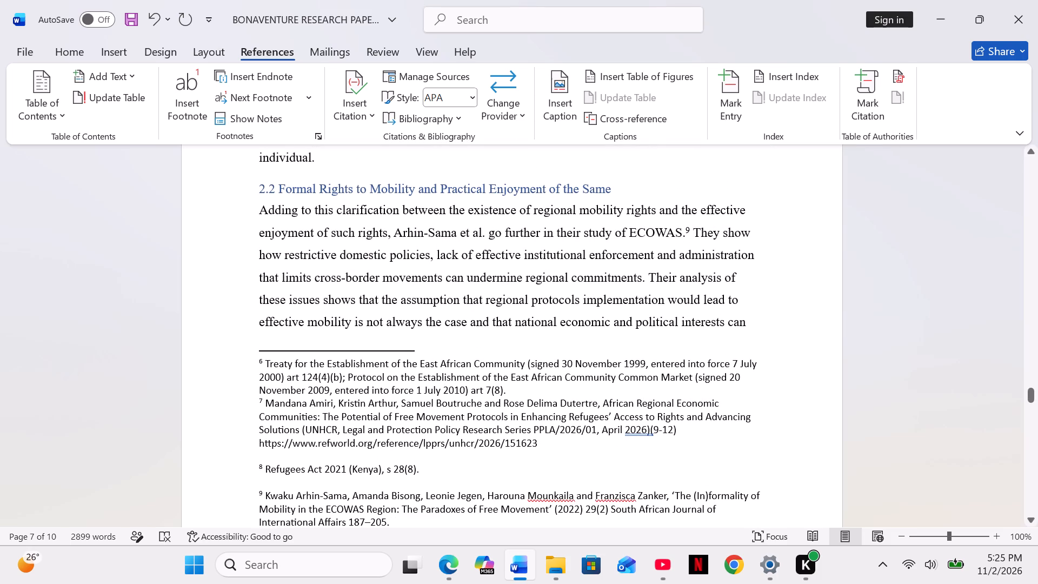